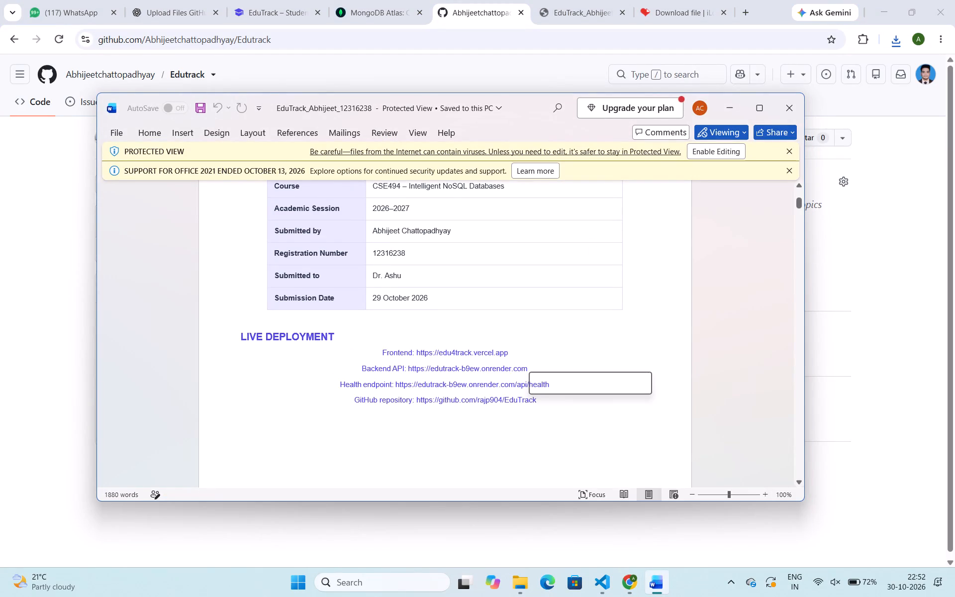
Enable editing of the protected EduTrack report.
left_click_drag(538, 398, 485, 398)
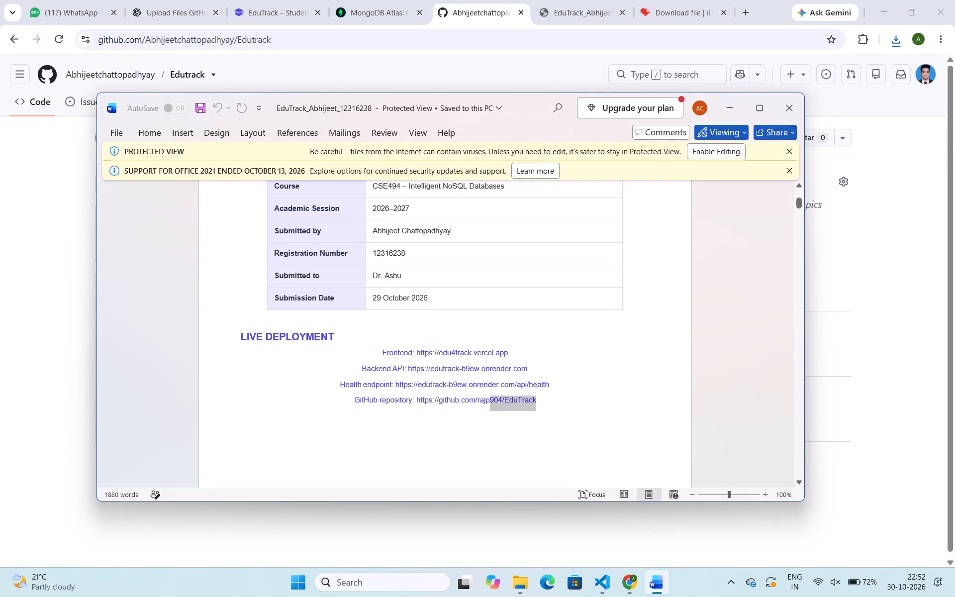
left_click_drag(485, 398, 415, 399)
key("ctrl+v")
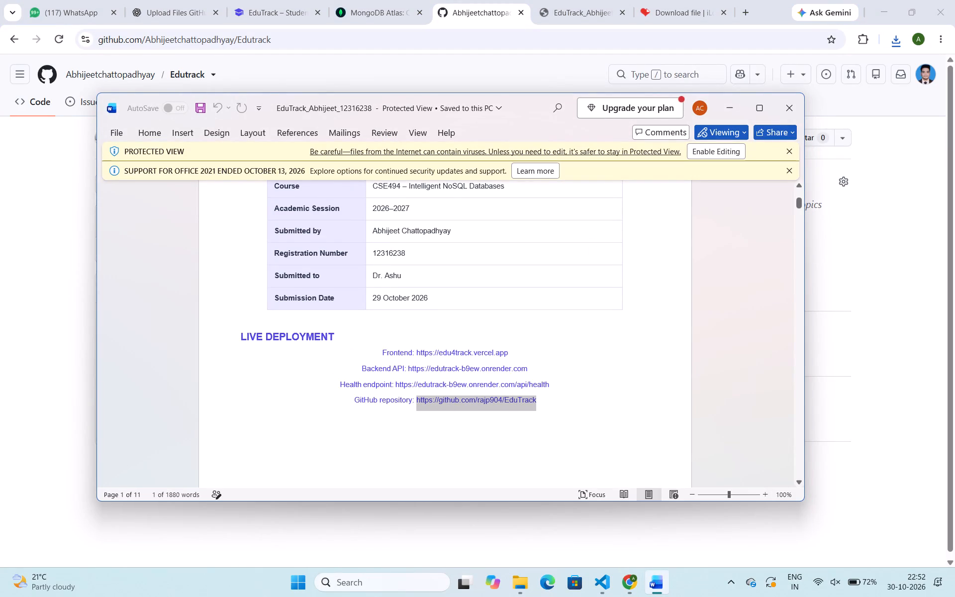
left_click(713, 156)
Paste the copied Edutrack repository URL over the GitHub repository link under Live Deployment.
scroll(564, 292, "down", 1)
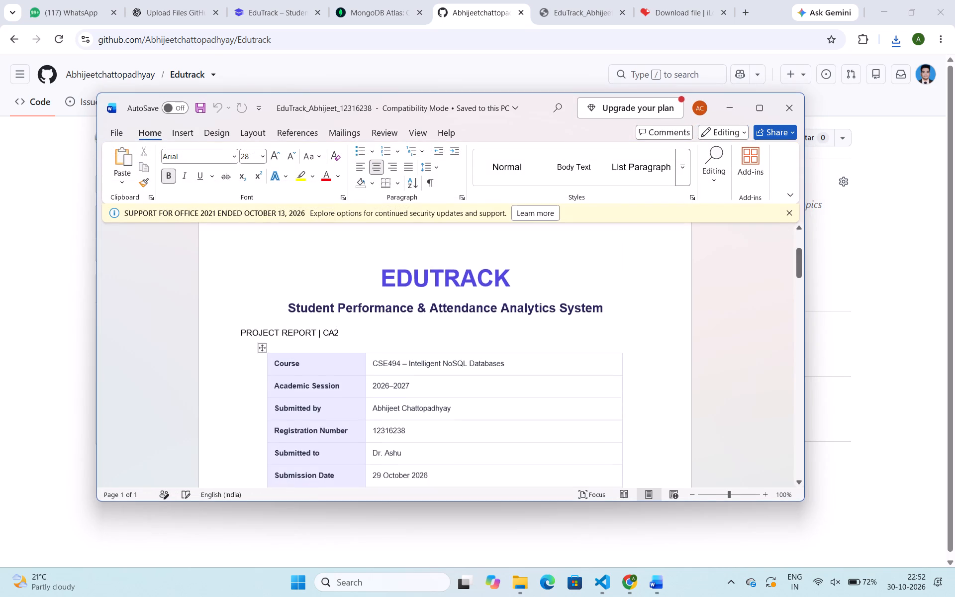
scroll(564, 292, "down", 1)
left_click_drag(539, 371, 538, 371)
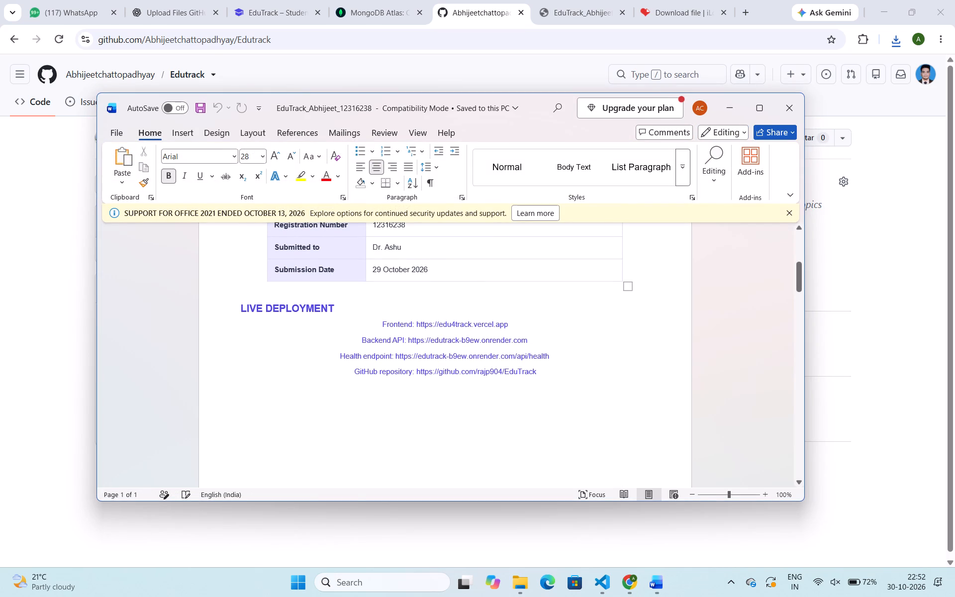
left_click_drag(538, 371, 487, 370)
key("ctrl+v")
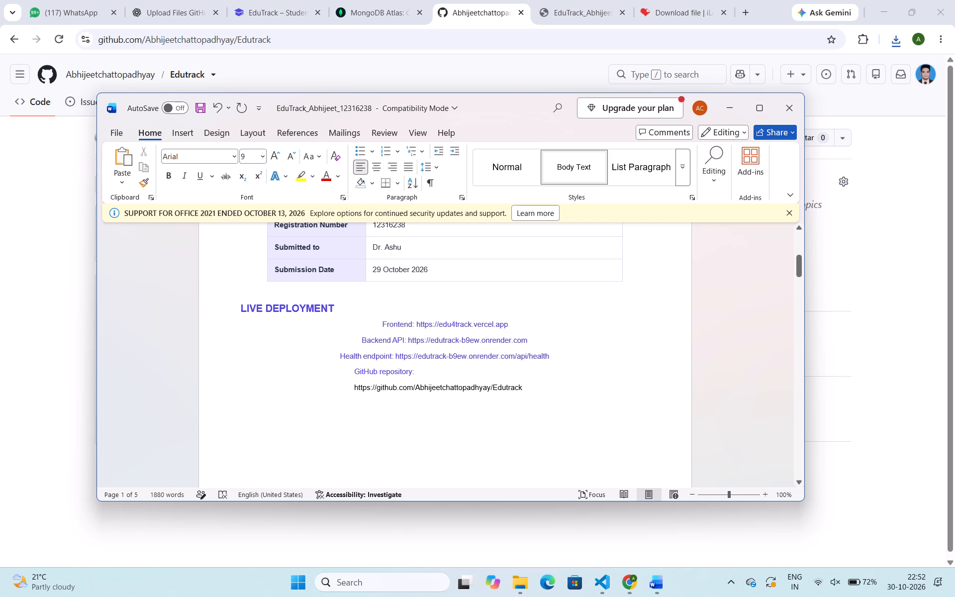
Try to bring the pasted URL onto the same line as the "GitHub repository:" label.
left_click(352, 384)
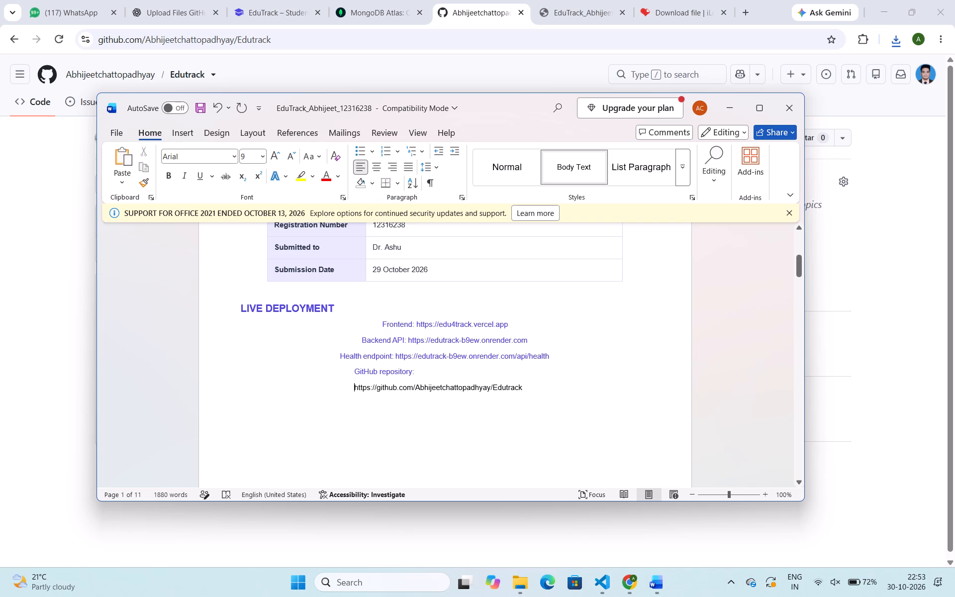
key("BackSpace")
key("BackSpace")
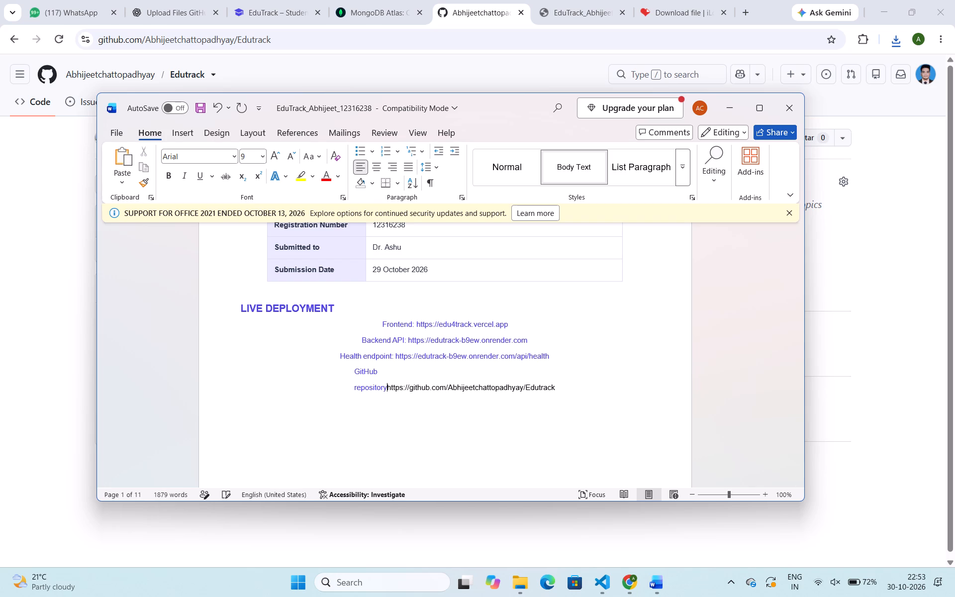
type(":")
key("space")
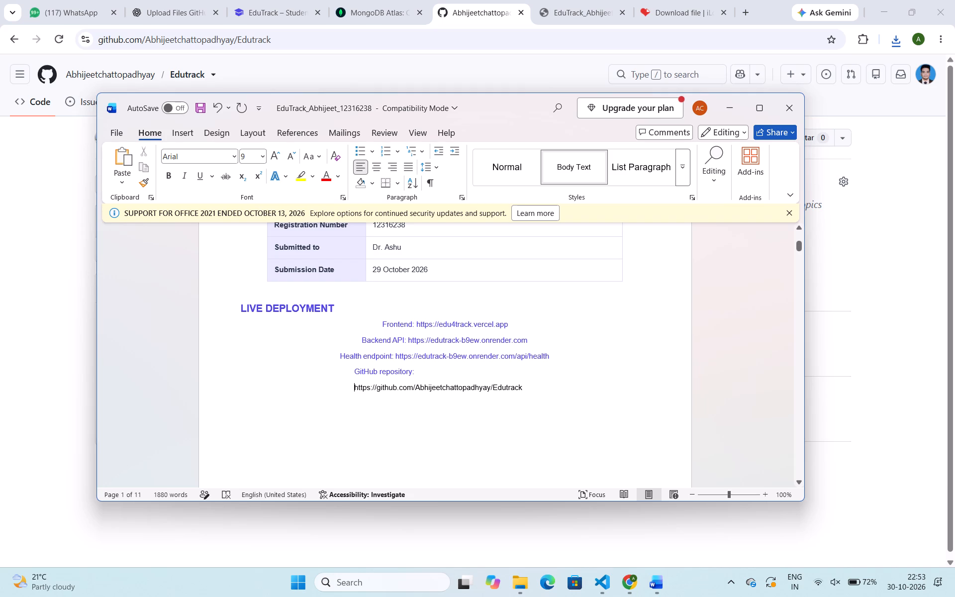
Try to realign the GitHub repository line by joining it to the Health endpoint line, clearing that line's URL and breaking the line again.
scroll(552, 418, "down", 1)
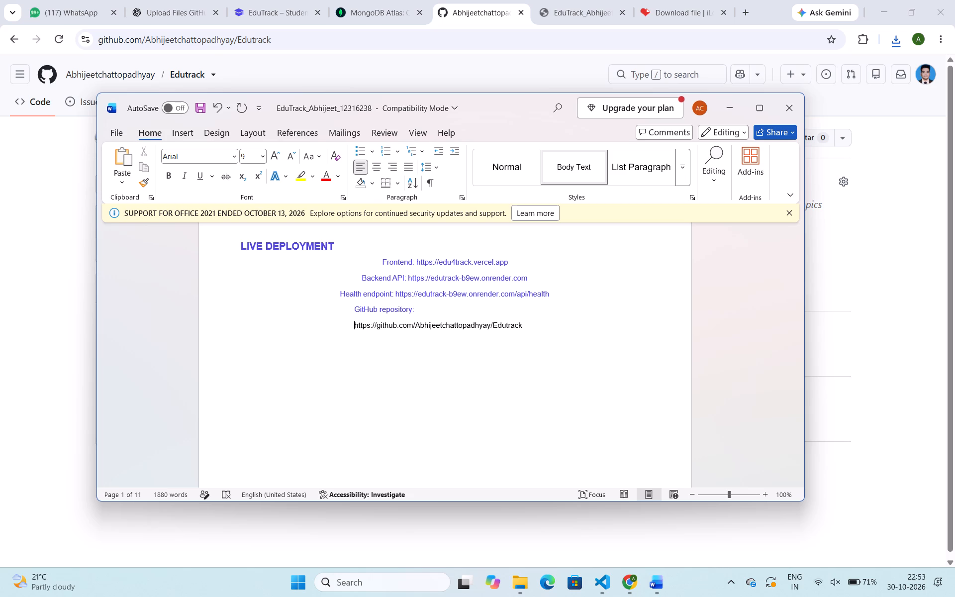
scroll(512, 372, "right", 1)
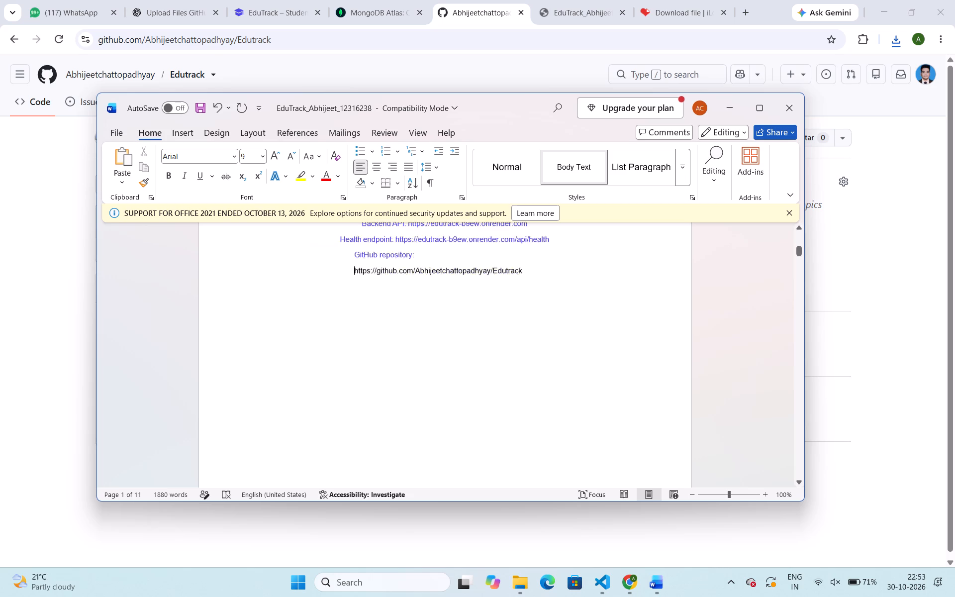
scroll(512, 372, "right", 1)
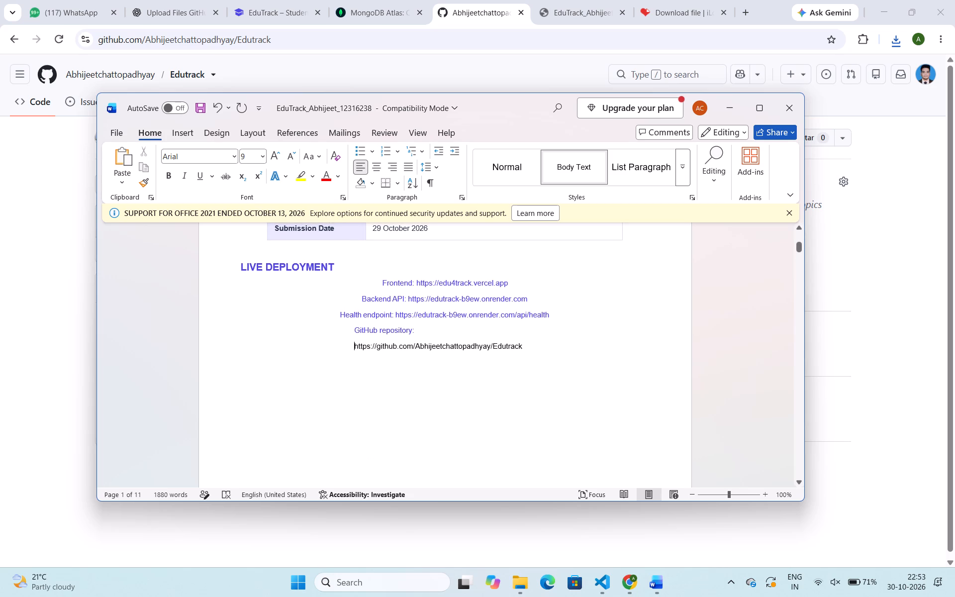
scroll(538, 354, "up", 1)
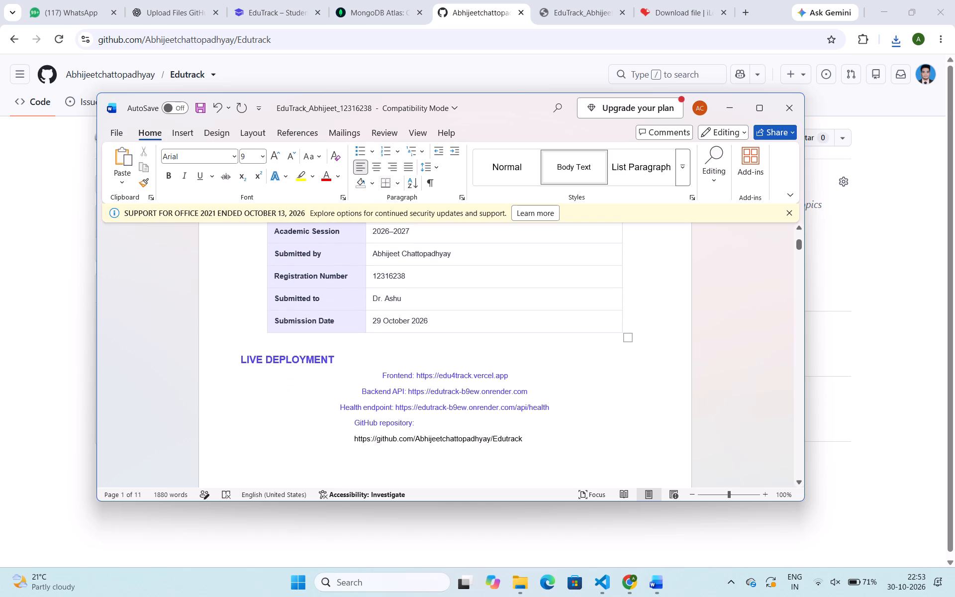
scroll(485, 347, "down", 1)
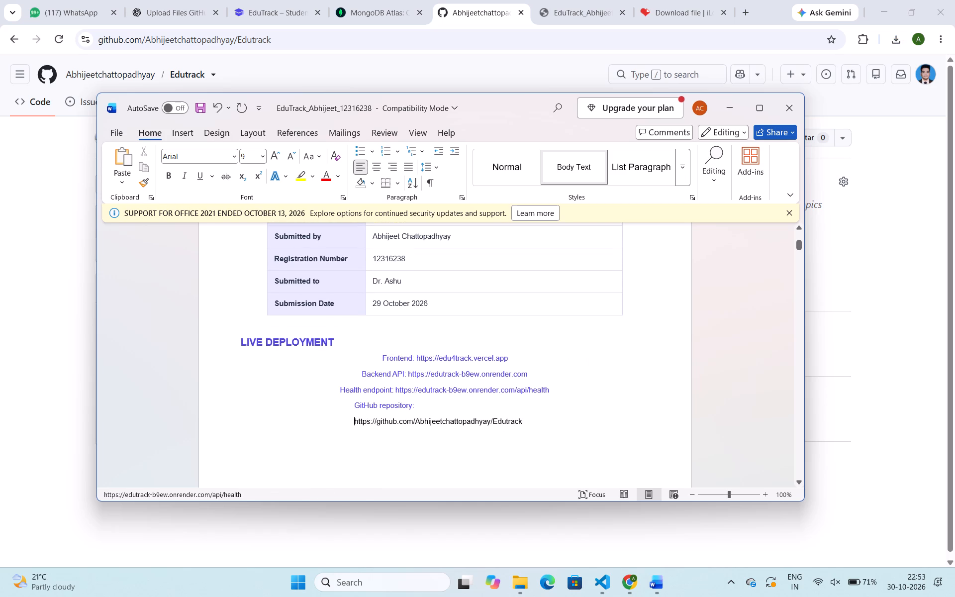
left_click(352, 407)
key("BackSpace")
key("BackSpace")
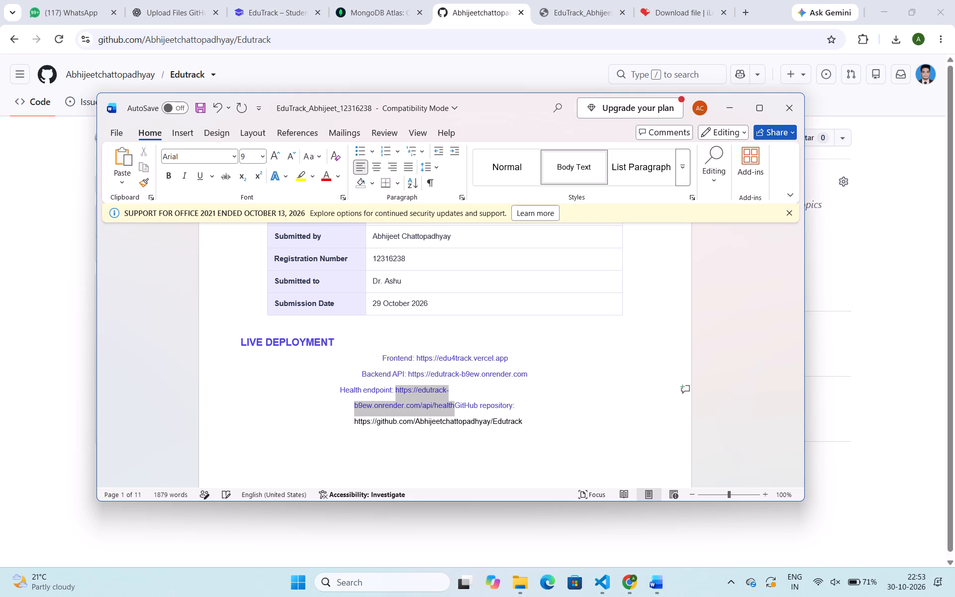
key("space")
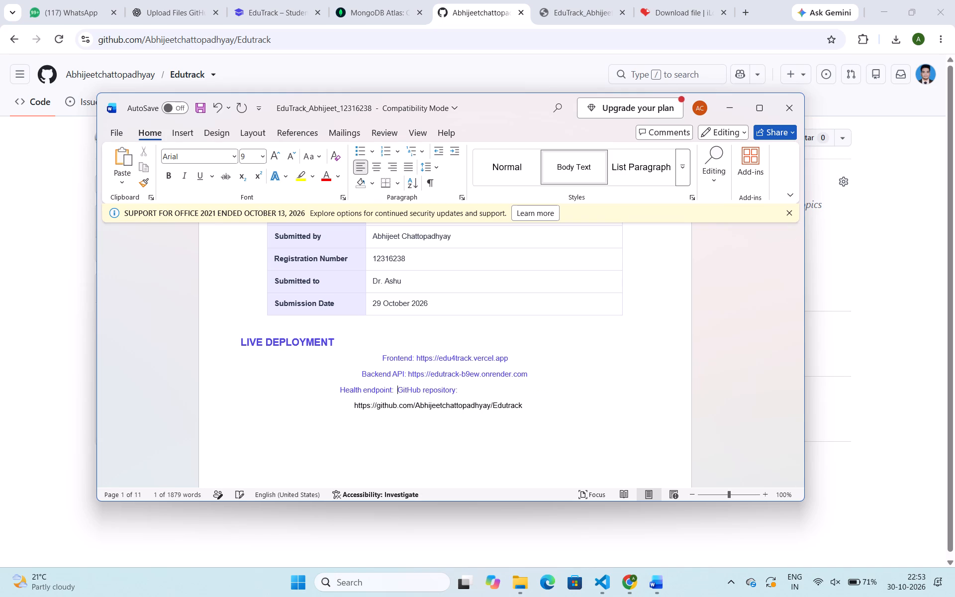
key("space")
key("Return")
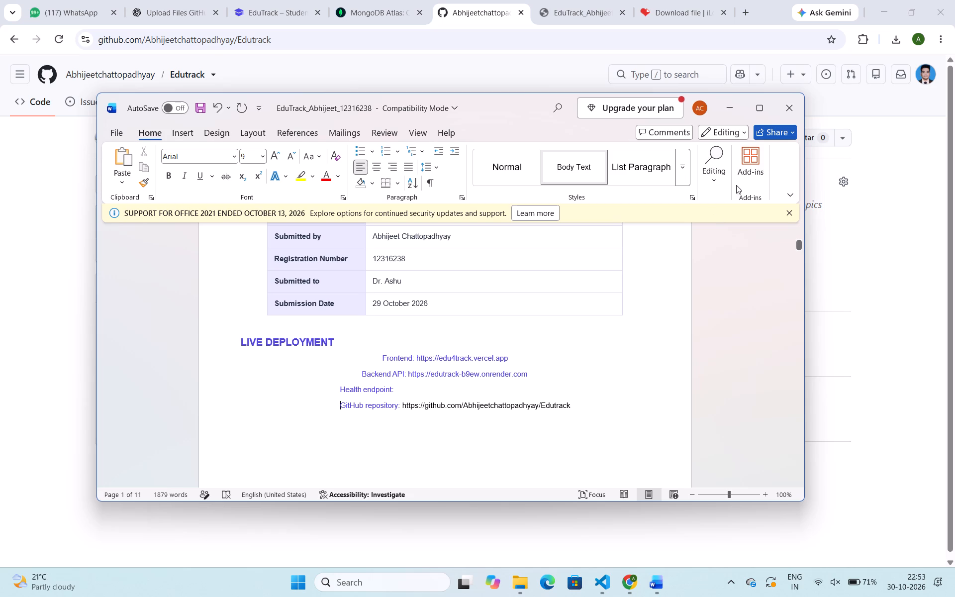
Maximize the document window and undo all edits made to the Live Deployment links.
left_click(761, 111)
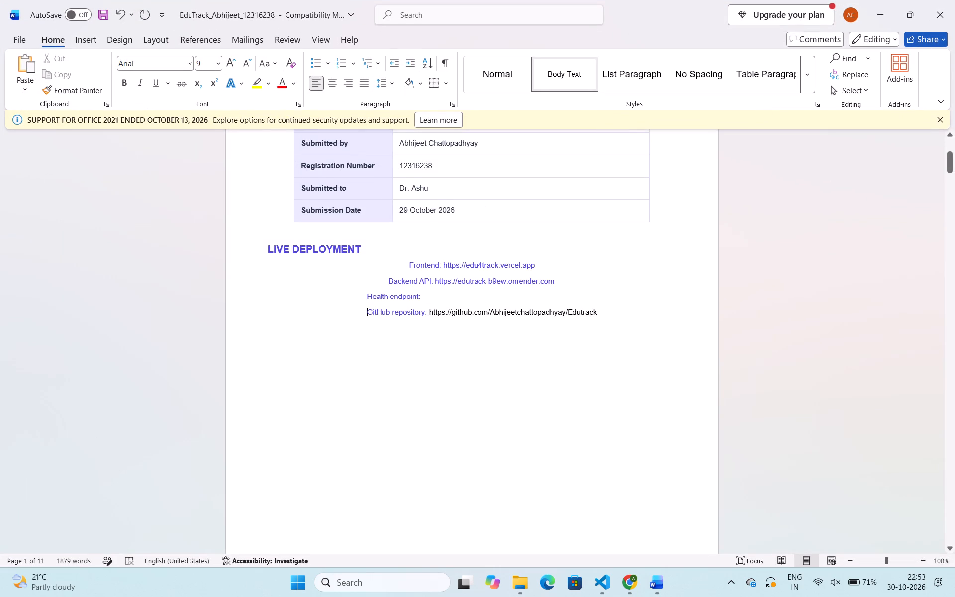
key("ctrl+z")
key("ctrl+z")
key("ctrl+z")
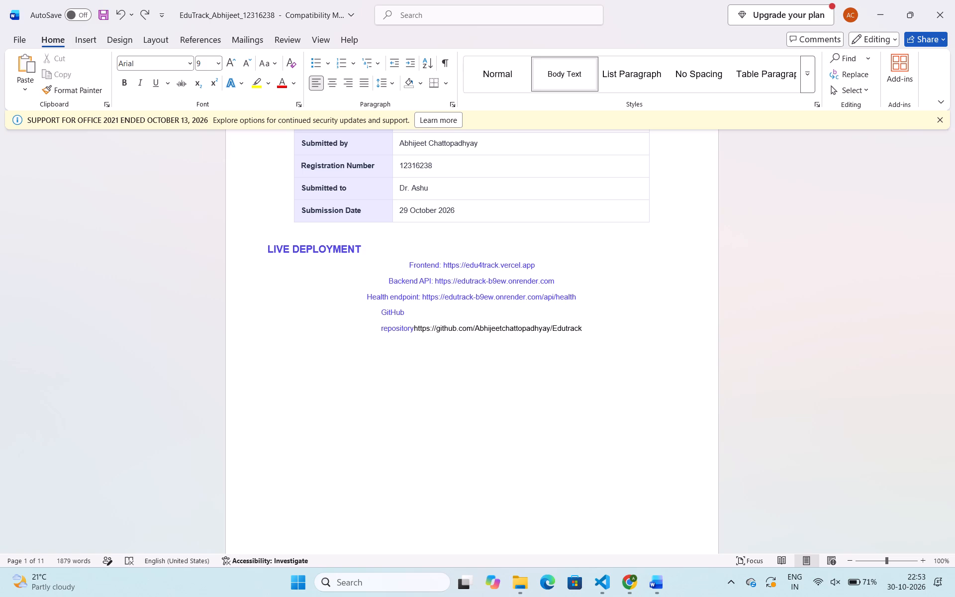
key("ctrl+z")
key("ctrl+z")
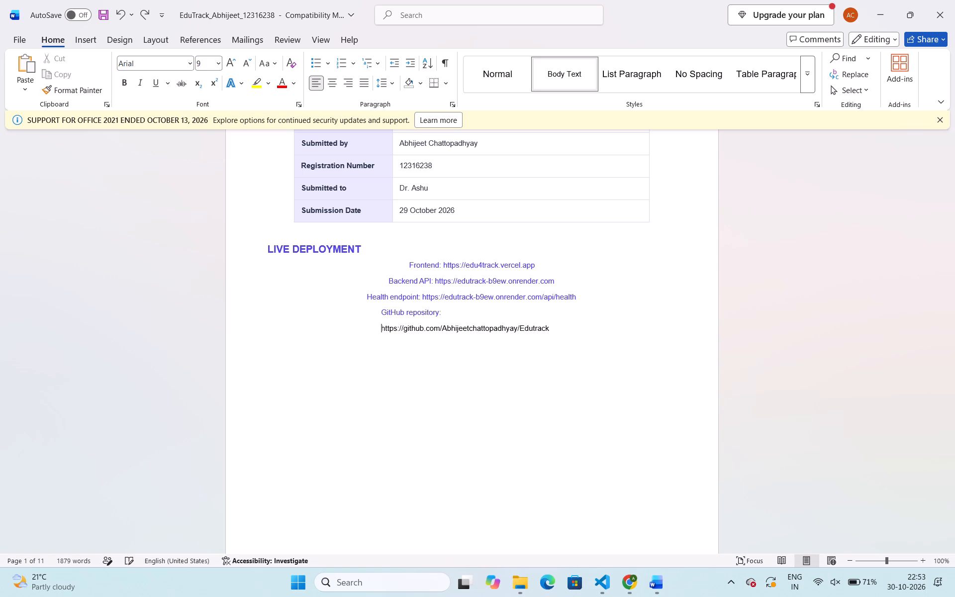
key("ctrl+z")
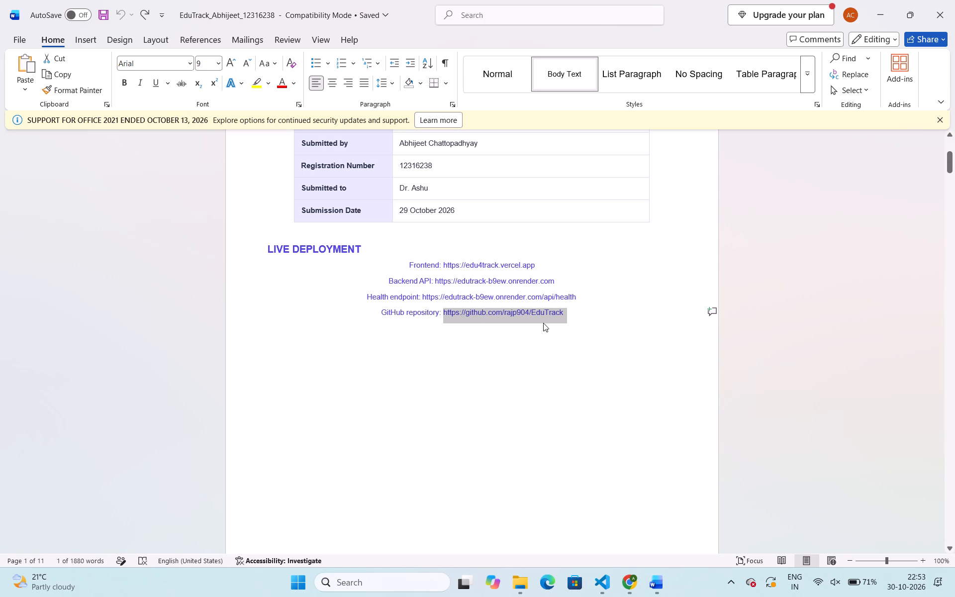
Edit the Live Deployment GitHub repository hyperlink, replacing its address with the Edutrack repository URL copied from Chrome.
left_click(625, 293)
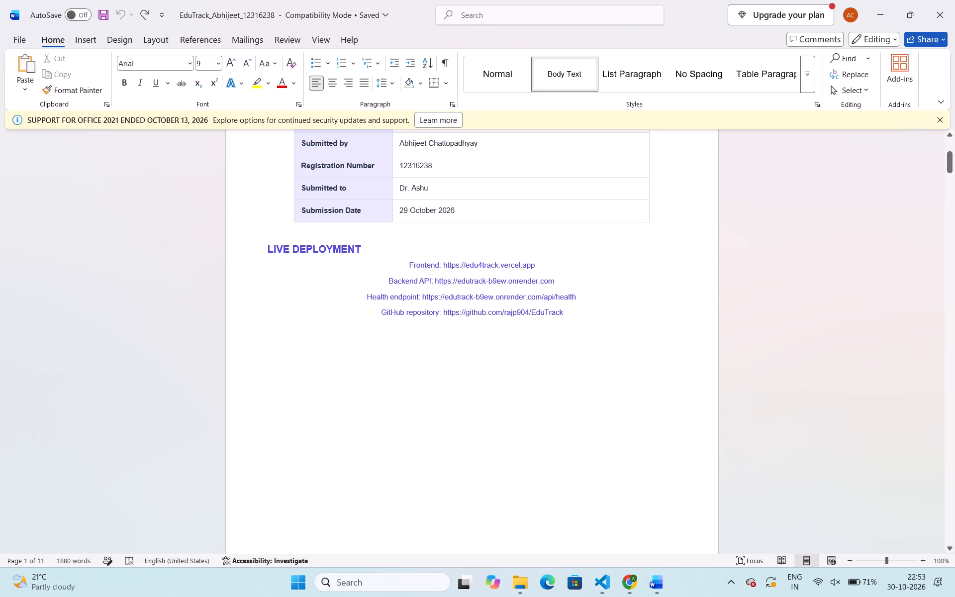
left_click(566, 314)
left_click(560, 317)
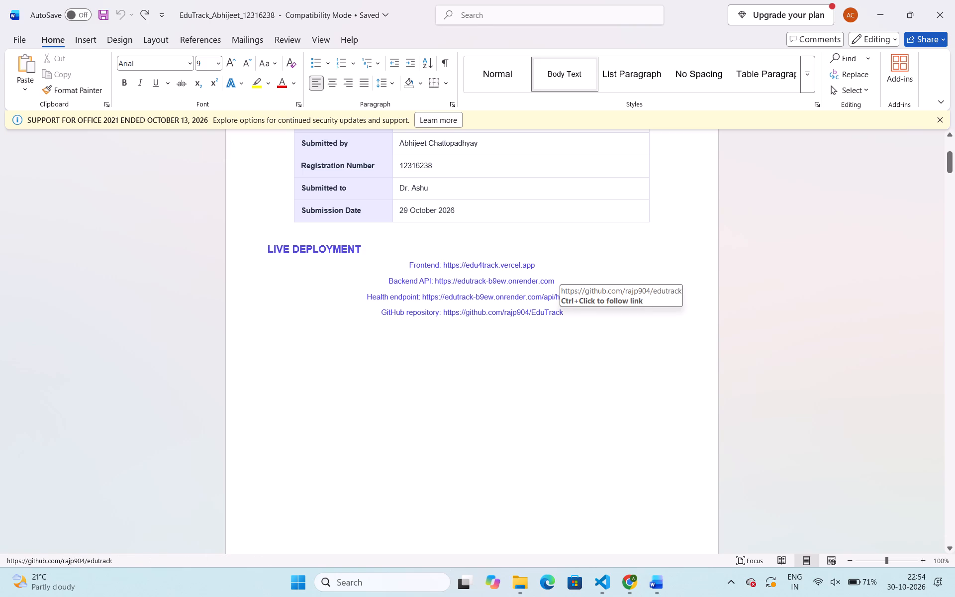
right_click(496, 313)
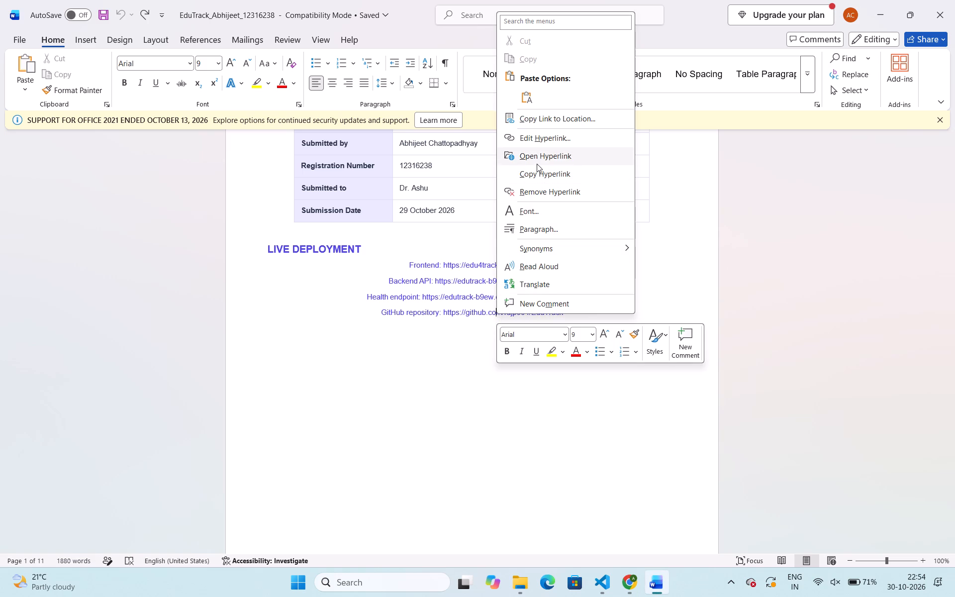
left_click(542, 138)
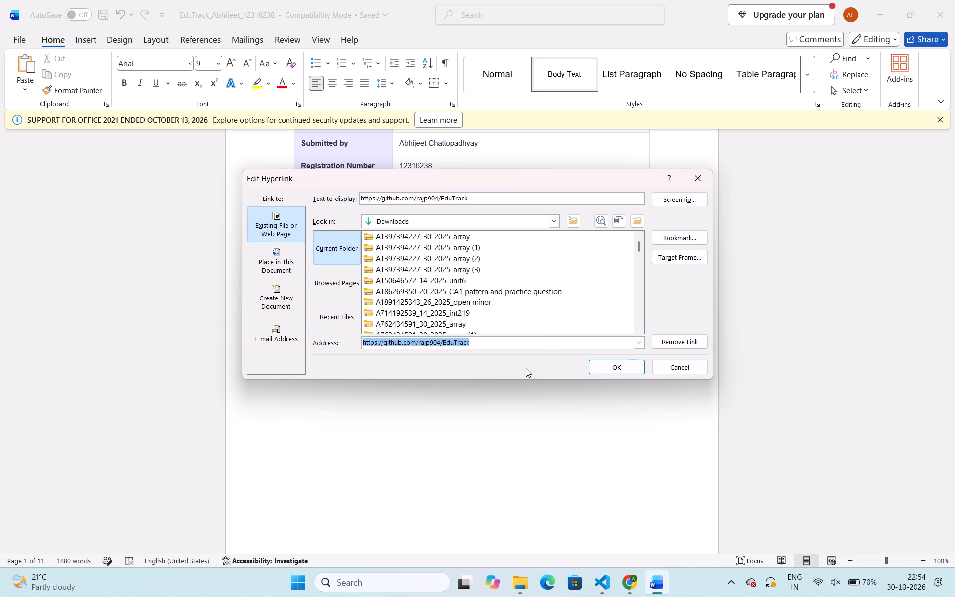
left_click(635, 582)
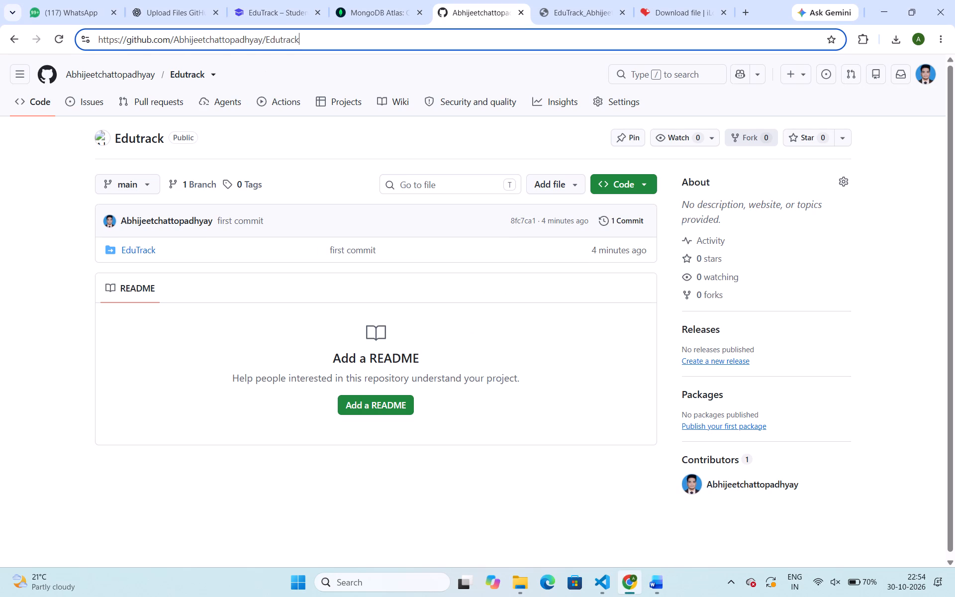
left_click(281, 38)
left_click_drag(281, 38, 87, 36)
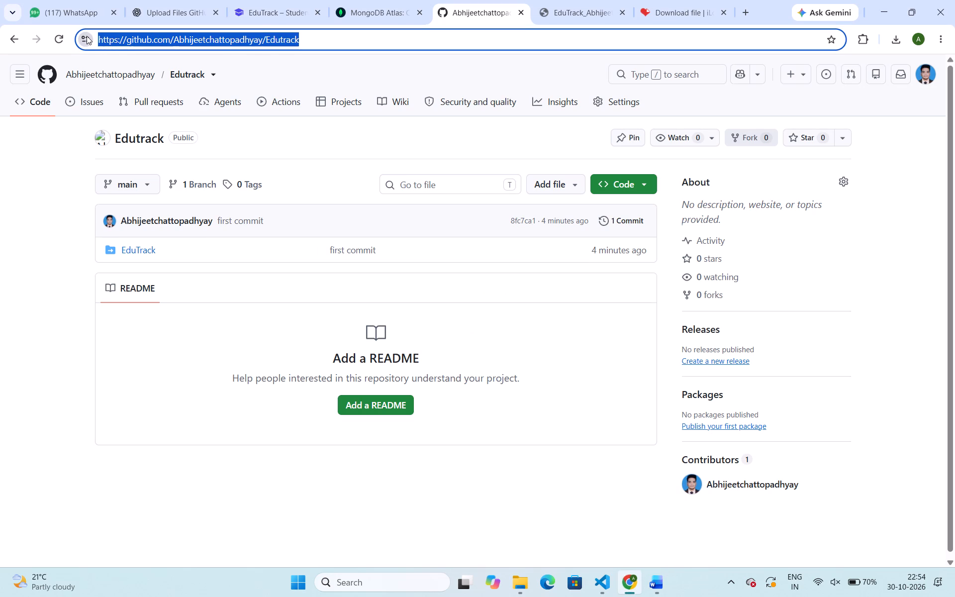
key("ctrl+c")
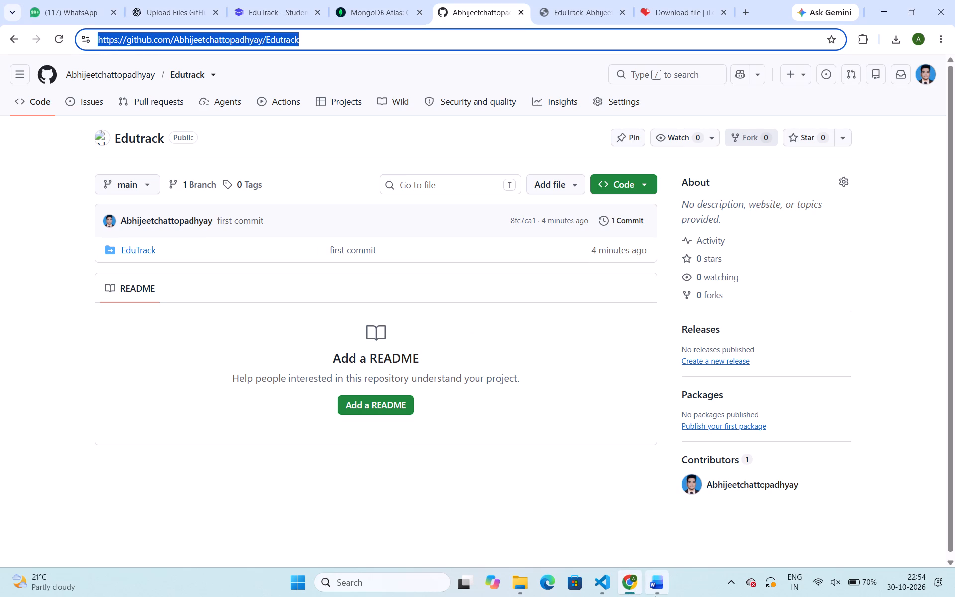
left_click(661, 592)
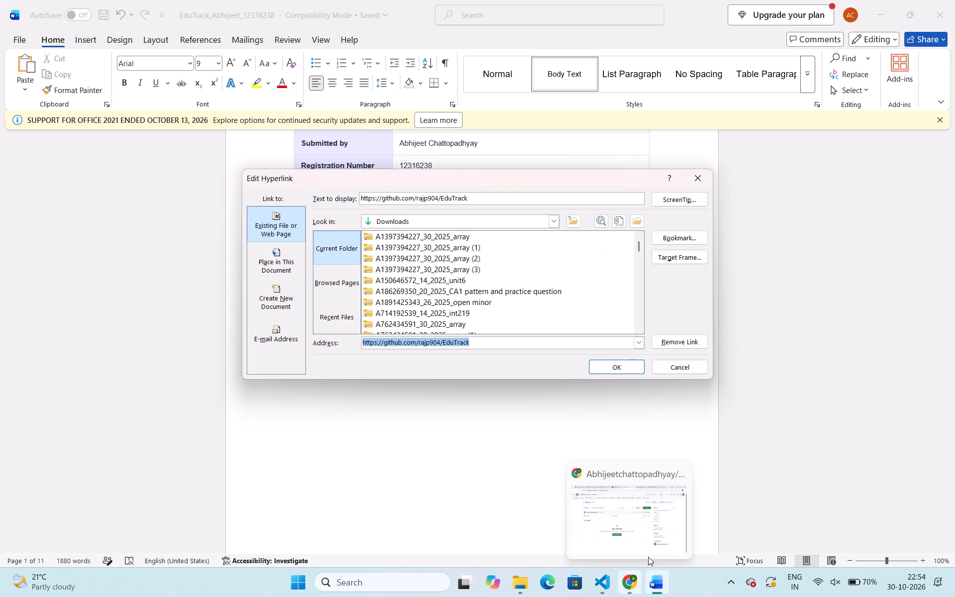
key("ctrl+v")
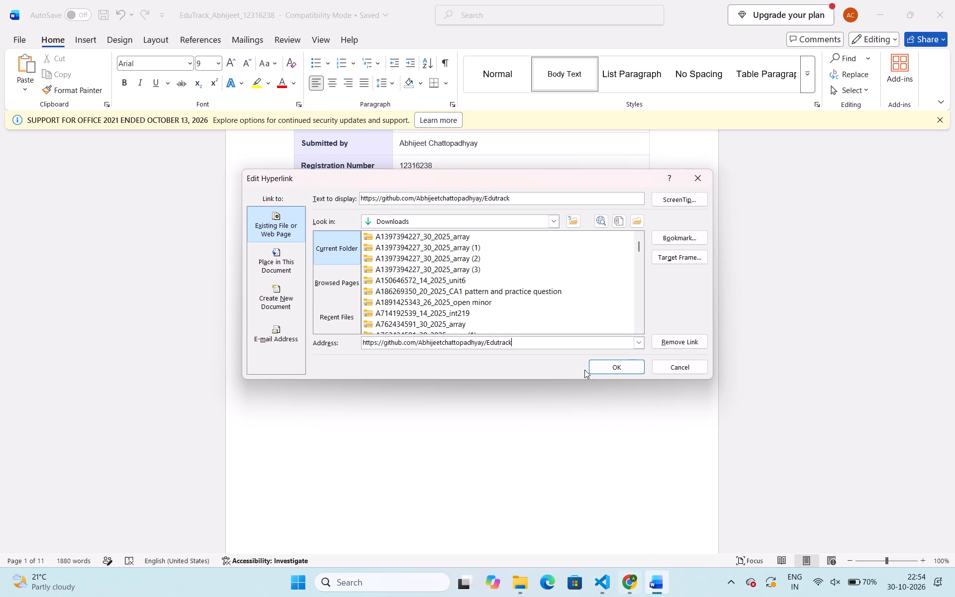
left_click(614, 363)
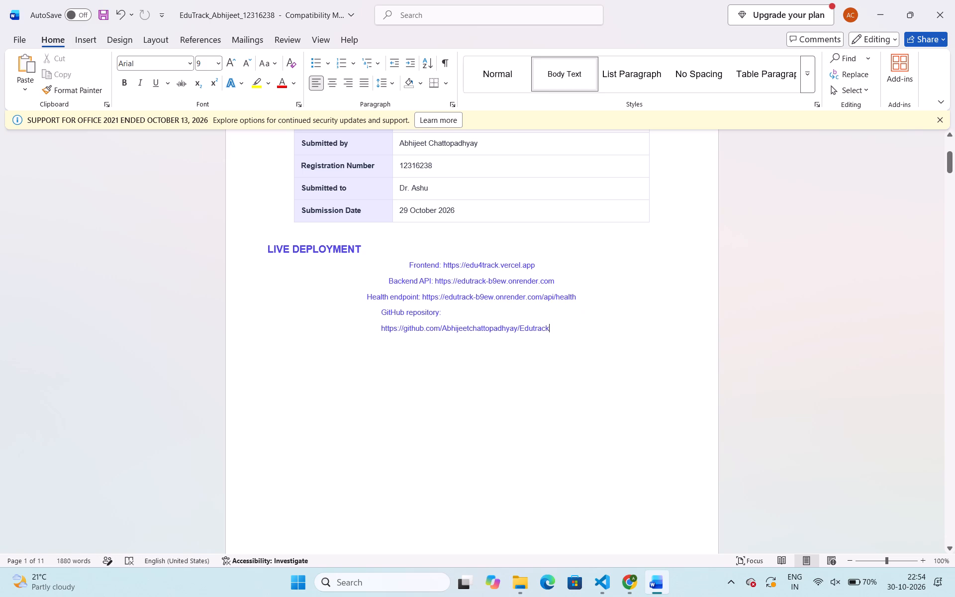
Save the report.
scroll(853, 198, "up", 2)
key("ctrl+s")
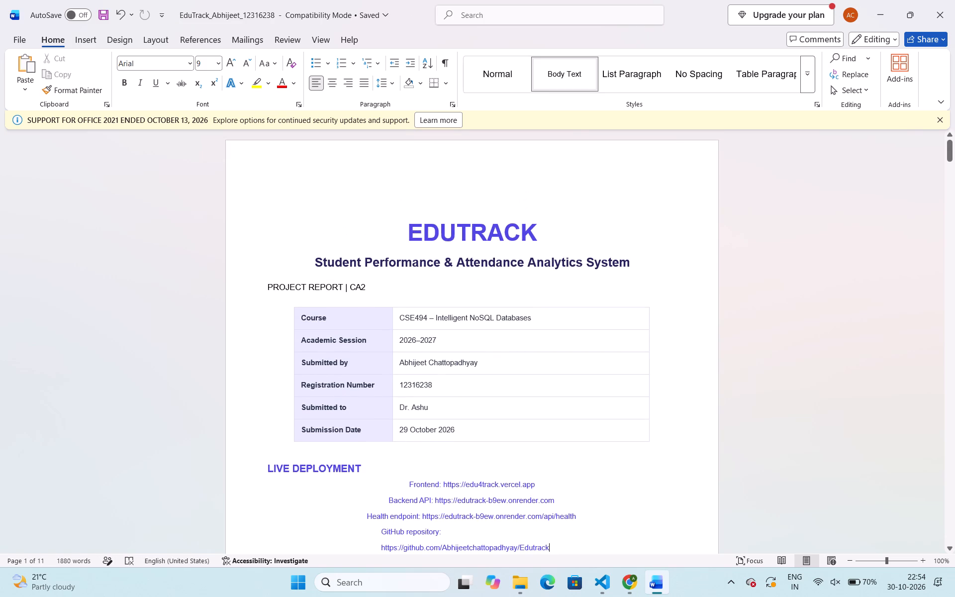
Replace the GitHub repository hyperlink in section 8, Deployment and Operation, with the copied URL of the student's own Edutrack repository.
scroll(576, 266, "down", 12)
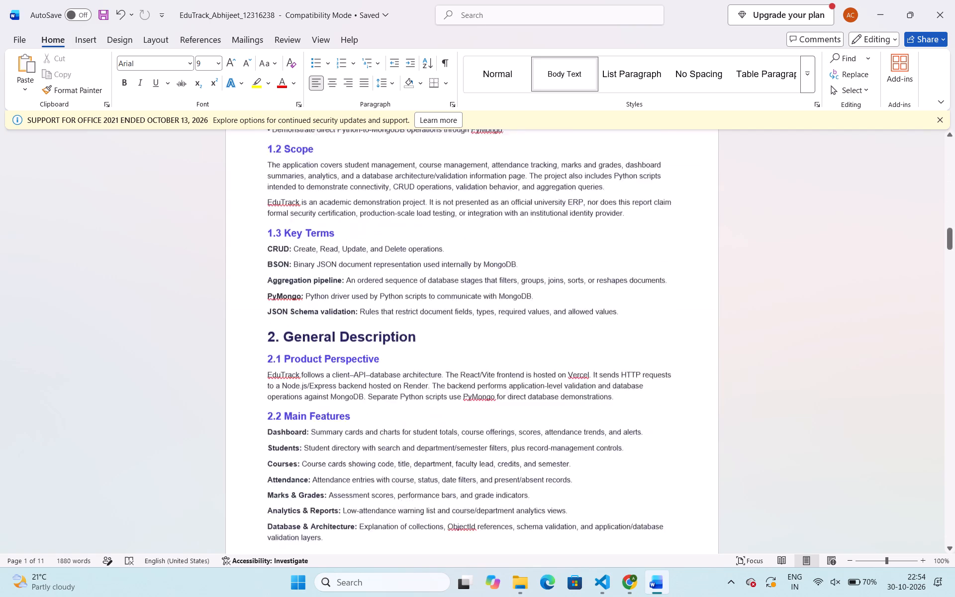
scroll(576, 266, "down", 8)
scroll(576, 266, "up", 6)
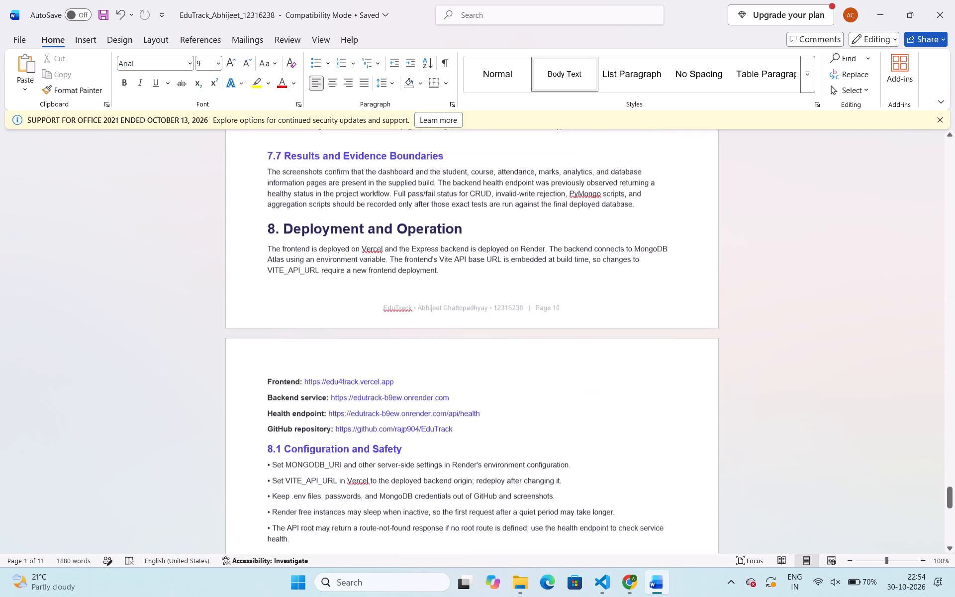
scroll(576, 266, "down", 5)
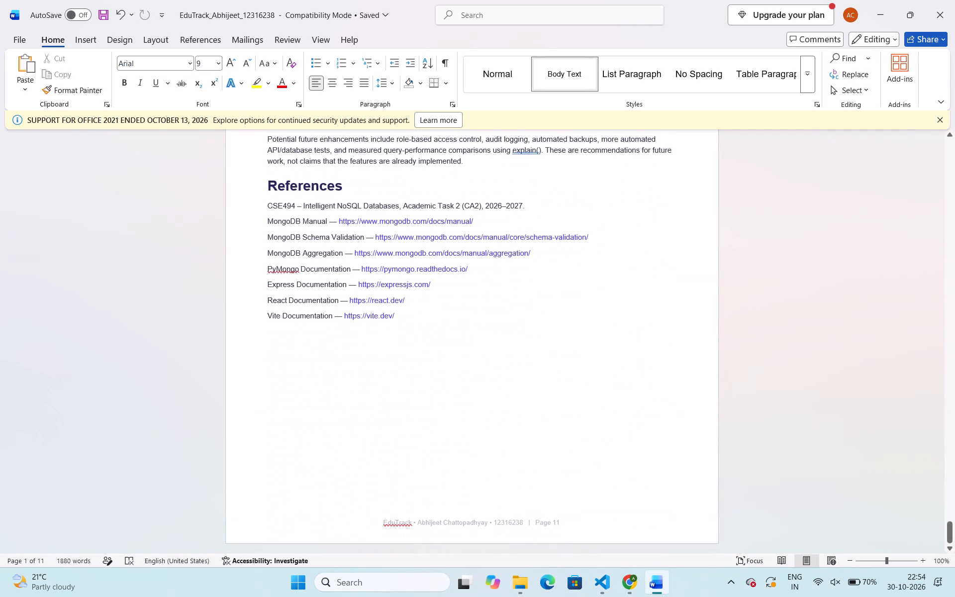
scroll(576, 266, "up", 4)
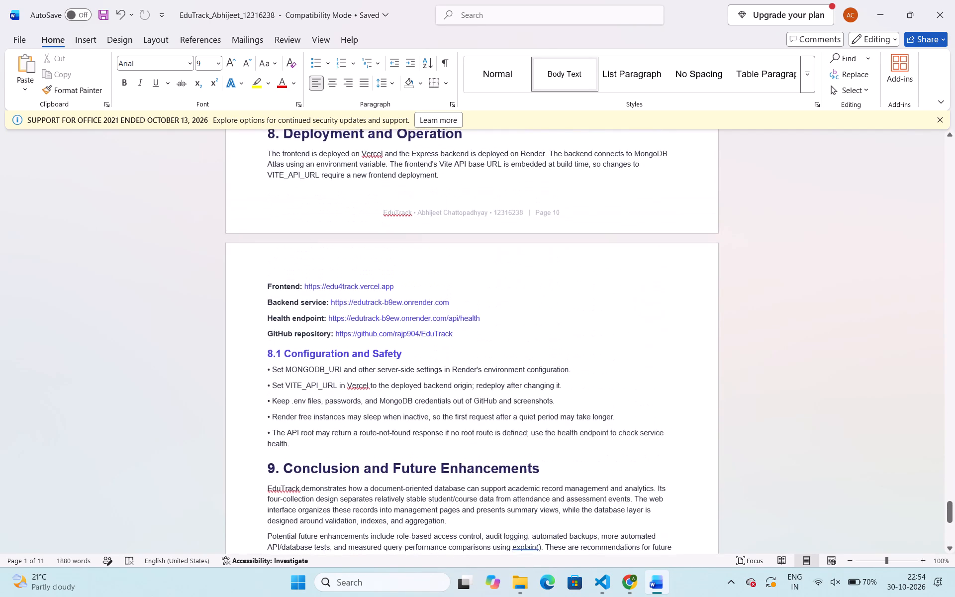
scroll(576, 266, "up", 1)
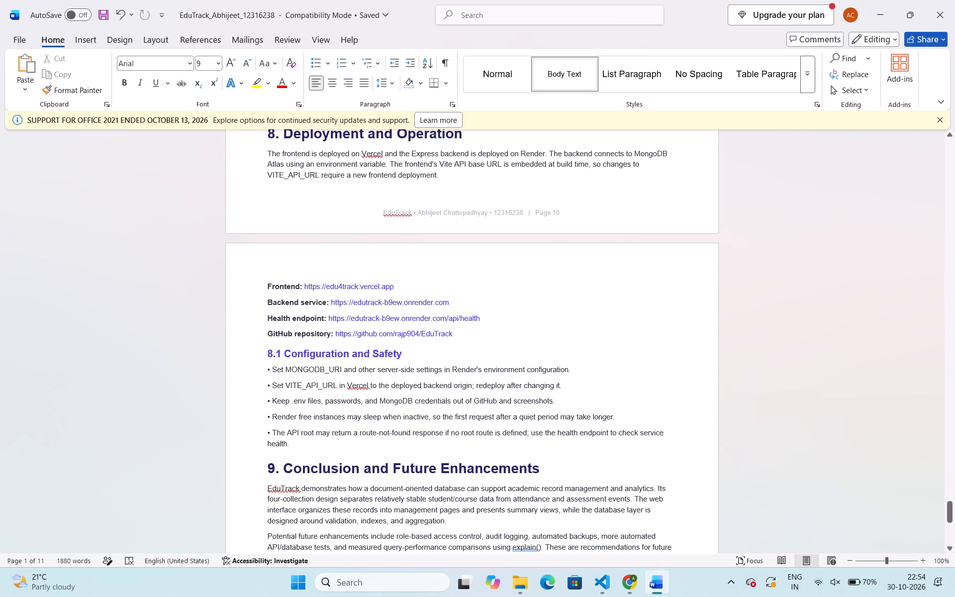
left_click(424, 333)
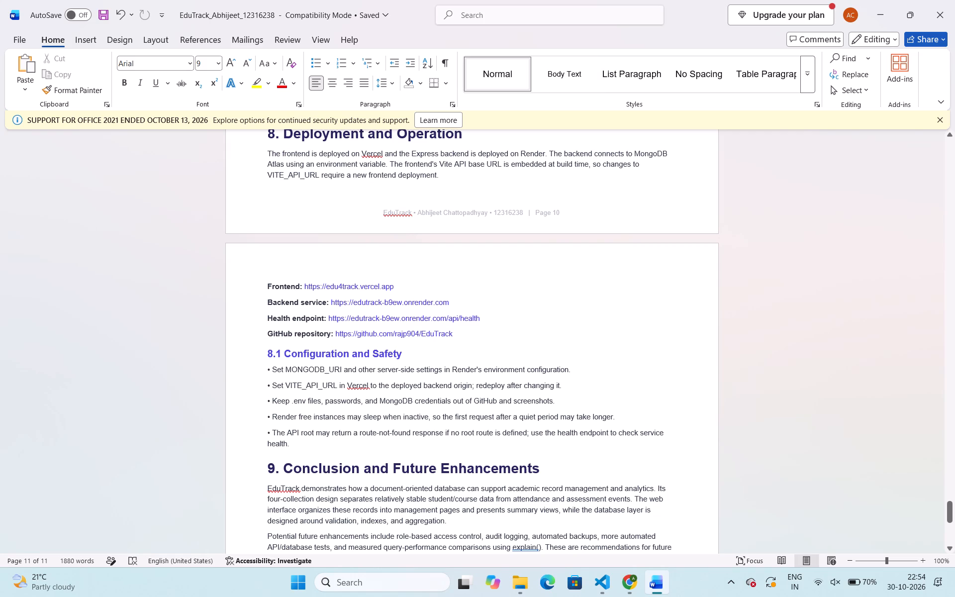
left_click(424, 333)
left_click(435, 366)
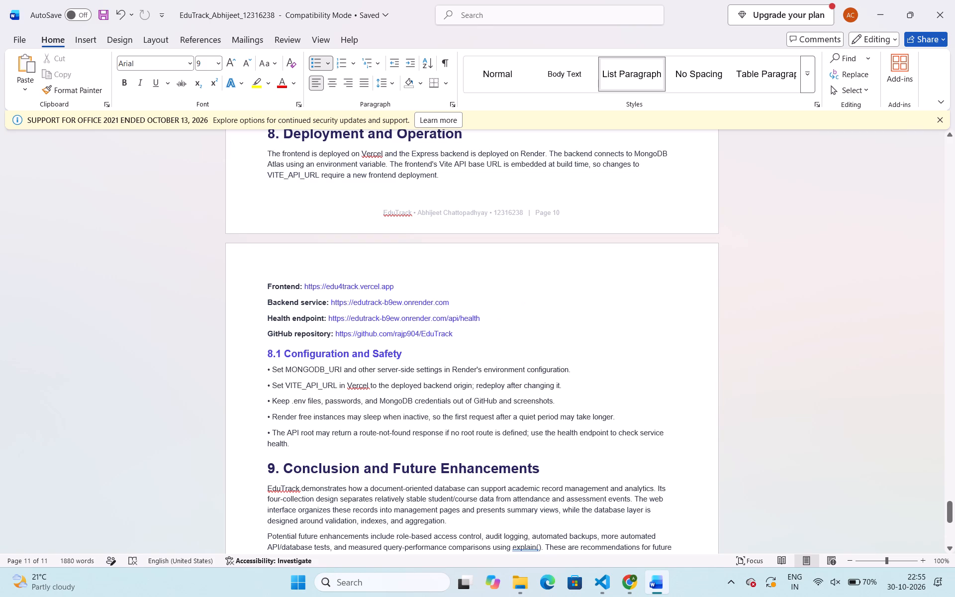
right_click(382, 334)
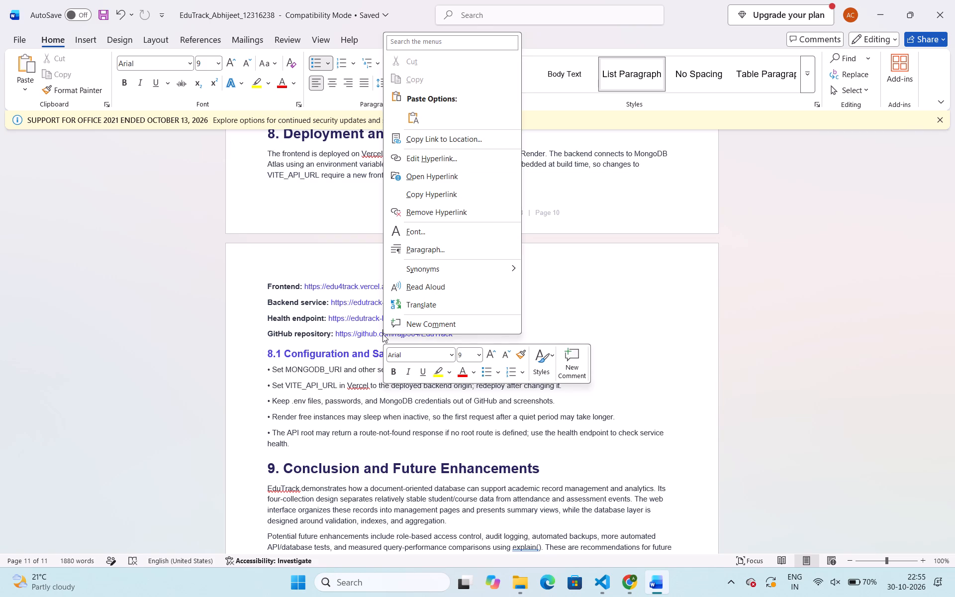
left_click(427, 162)
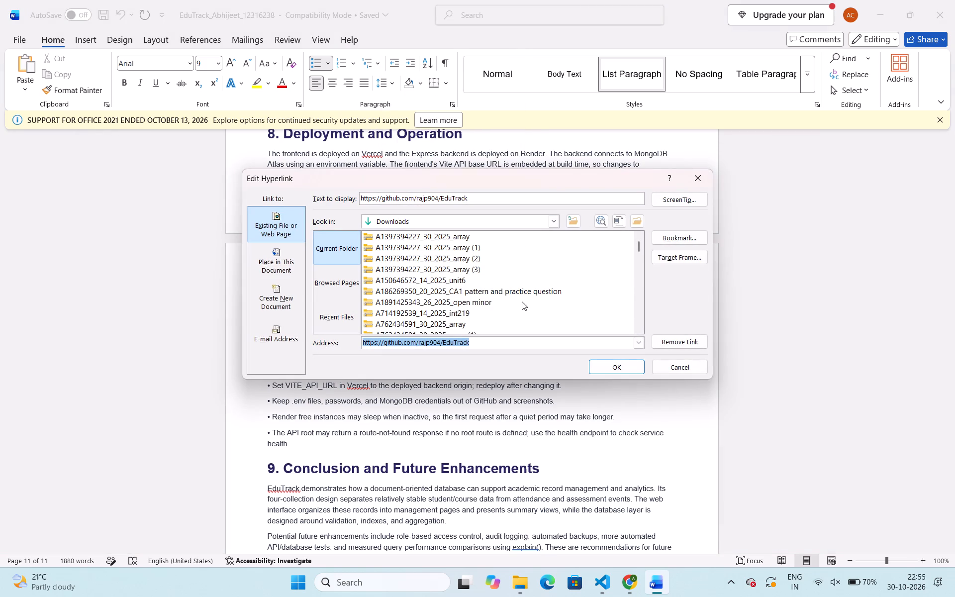
key("ctrl+v")
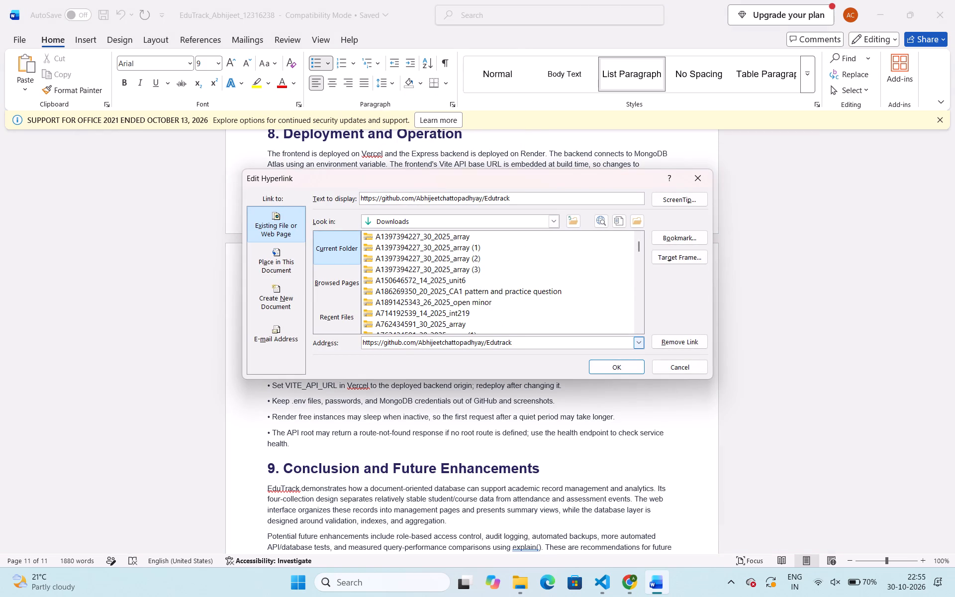
left_click(596, 365)
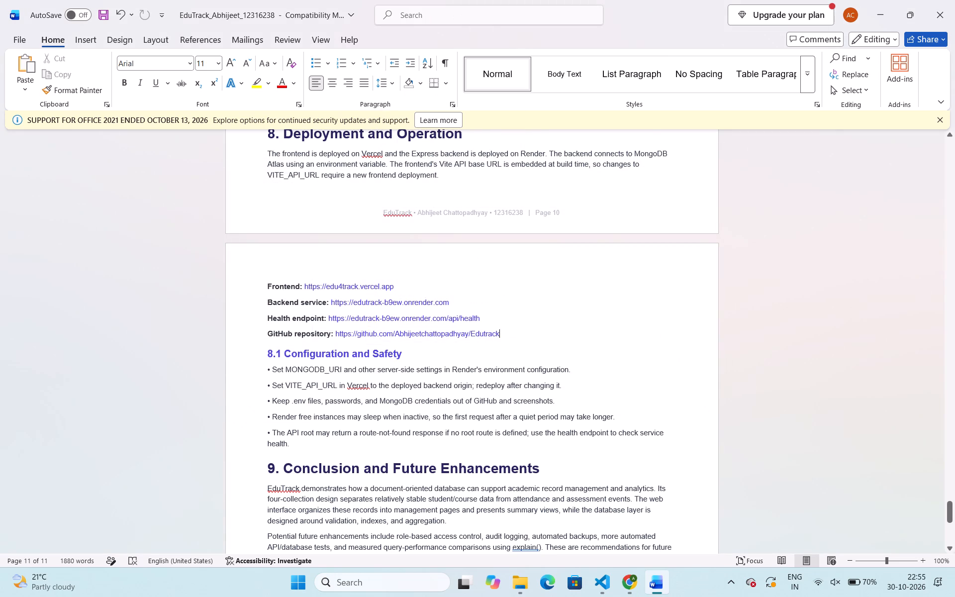
Review the report from the References back through the figures and sections to the Live Deployment links on the cover page.
scroll(624, 295, "down", 4)
scroll(624, 295, "up", 4)
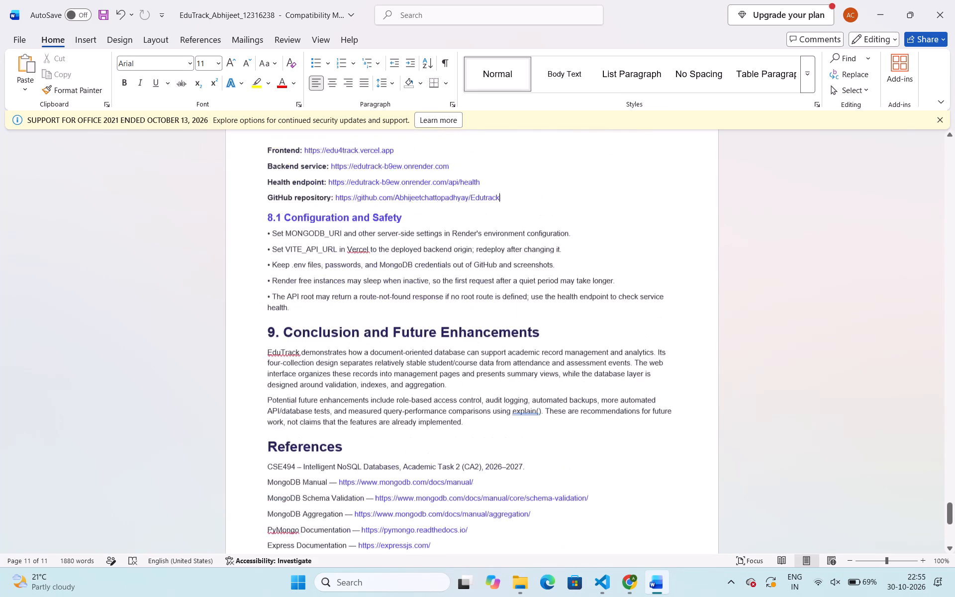
scroll(624, 295, "up", 4)
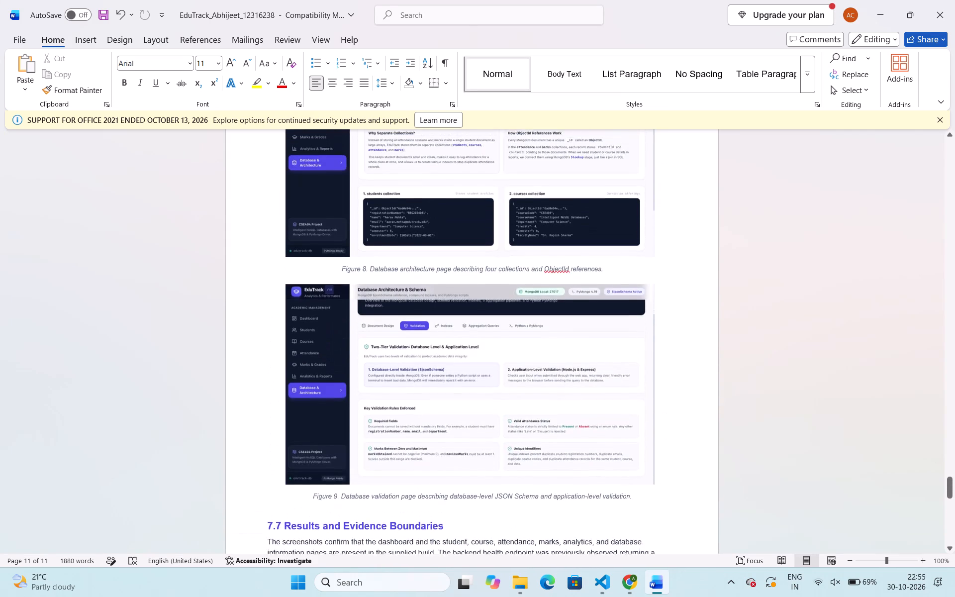
scroll(624, 295, "up", 2)
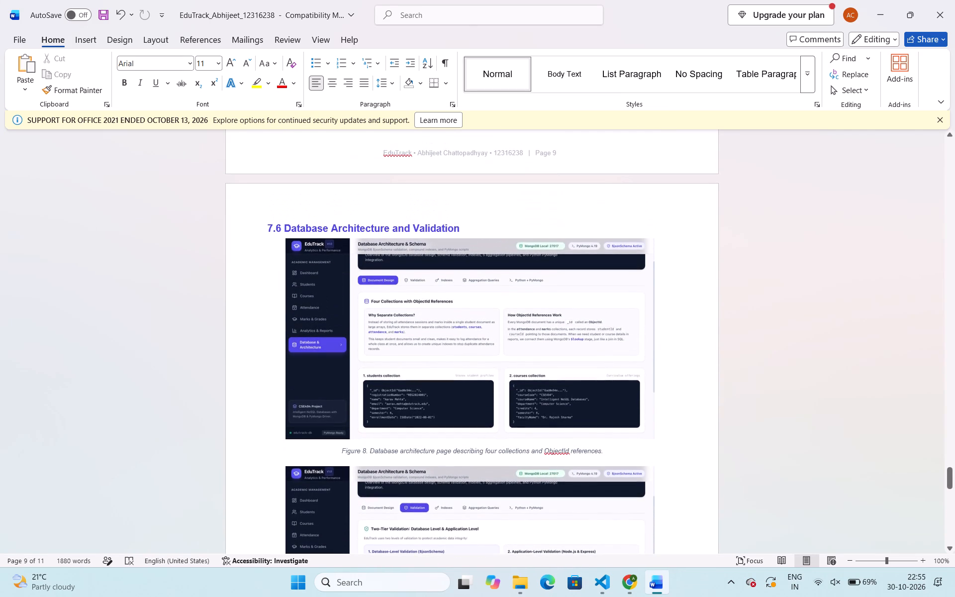
scroll(624, 295, "up", 3)
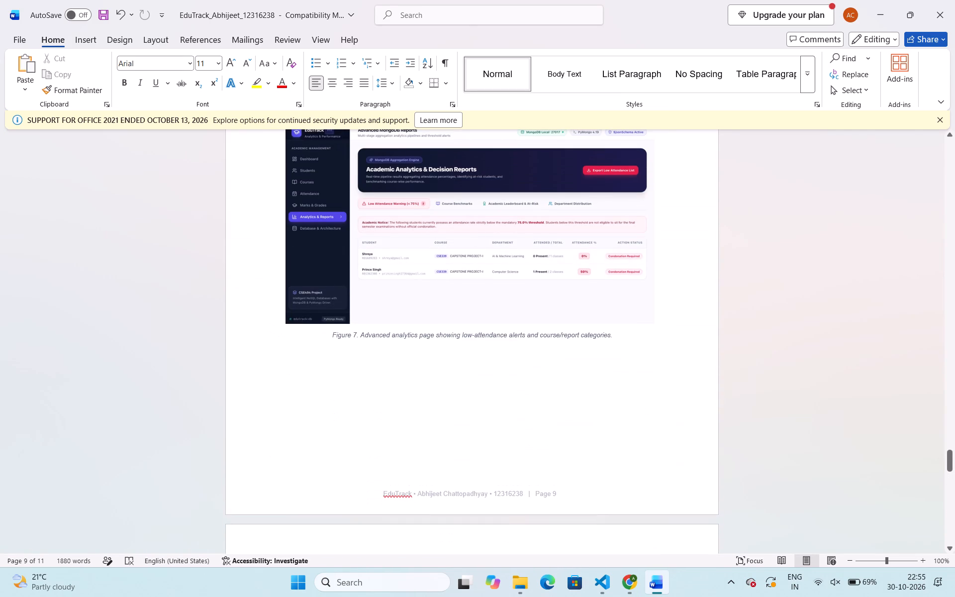
scroll(624, 295, "up", 2)
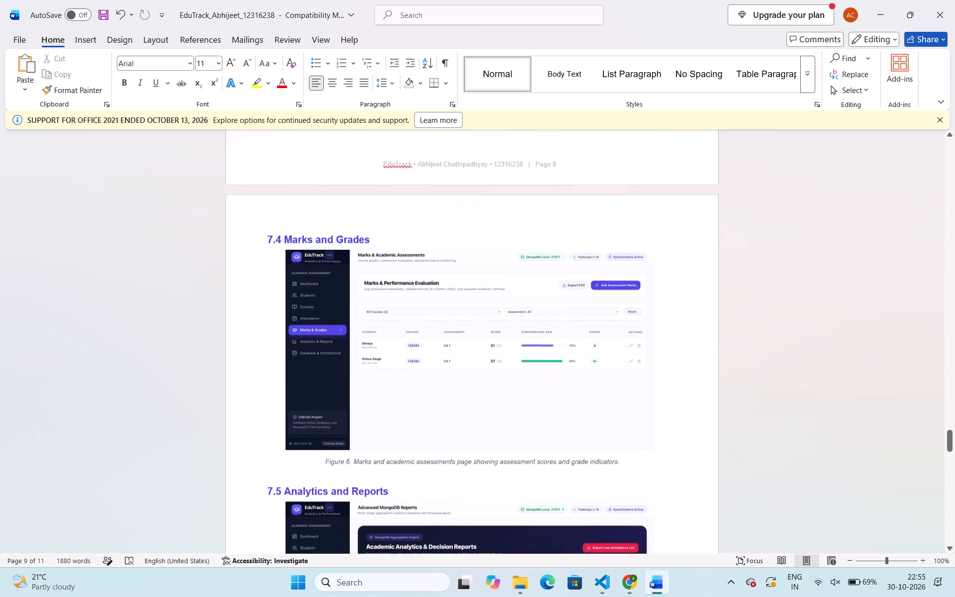
scroll(624, 295, "up", 3)
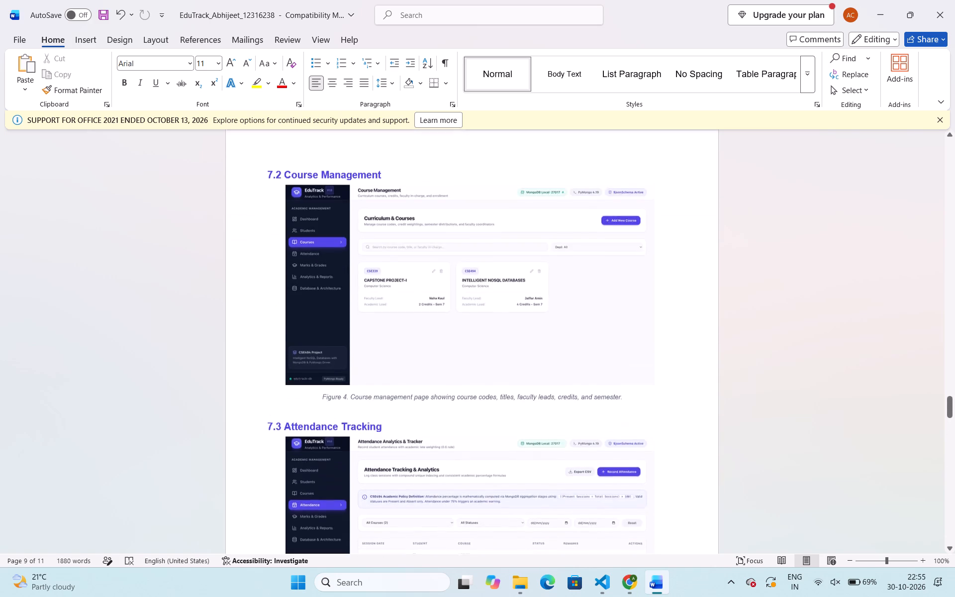
scroll(624, 295, "up", 4)
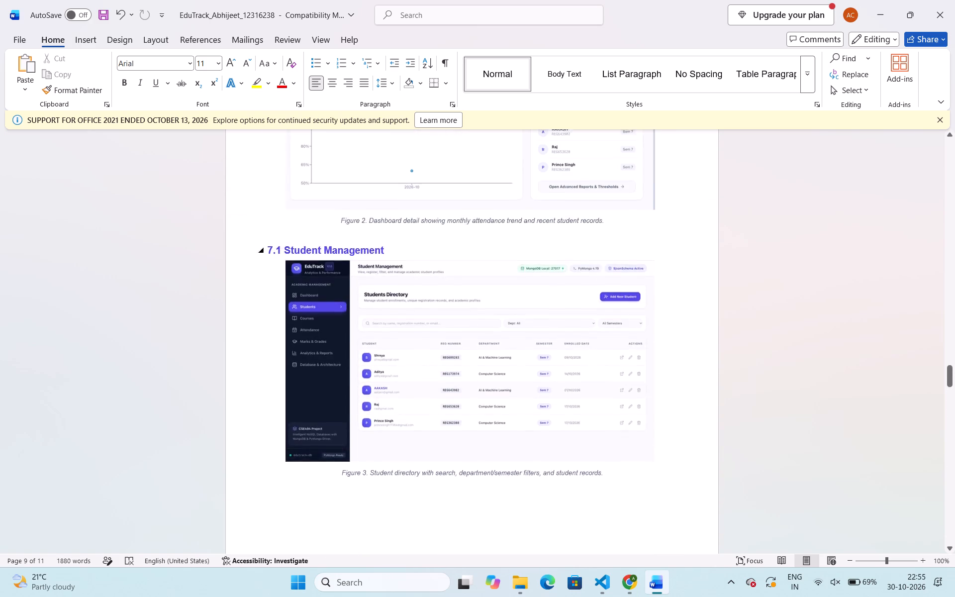
scroll(624, 295, "up", 5)
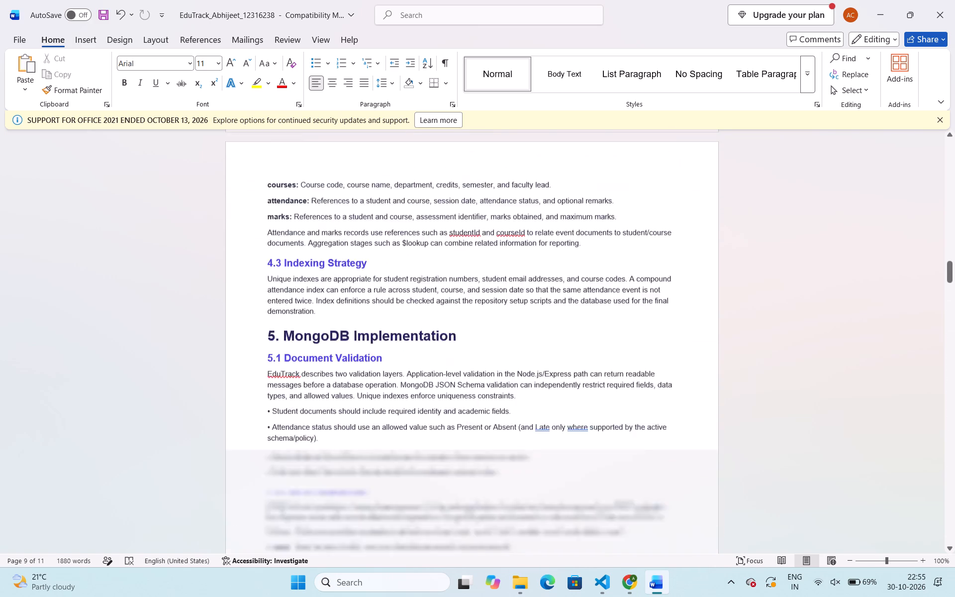
scroll(624, 295, "up", 10)
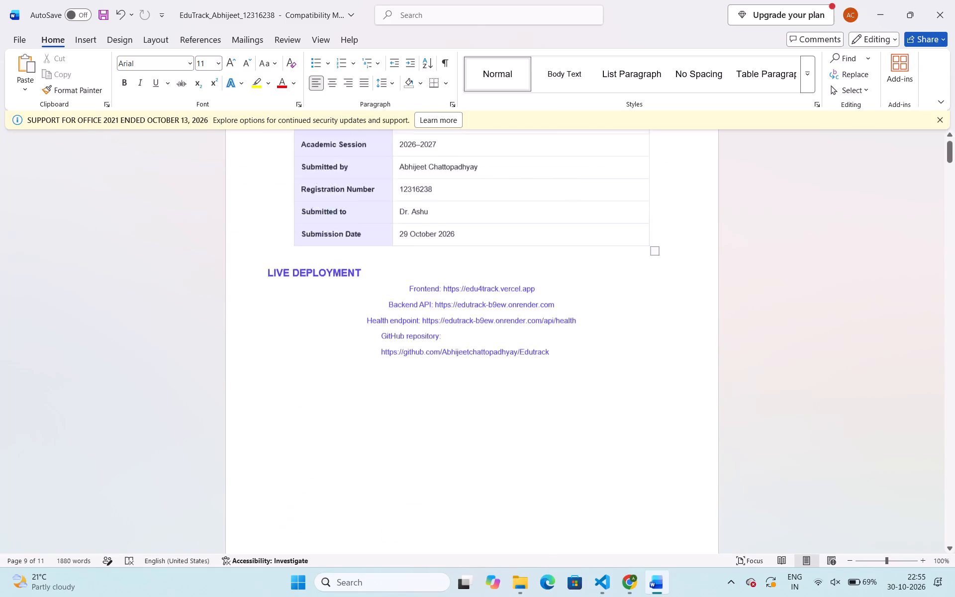
scroll(624, 295, "up", 1)
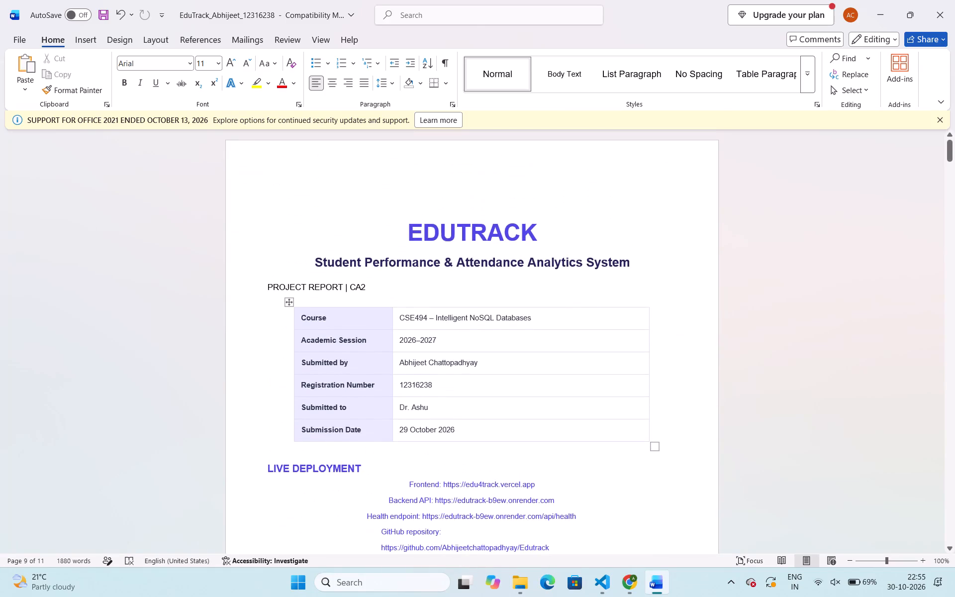
Save the report as a PDF in Downloads, adding a 1 after the first name in the file name.
left_click(19, 35)
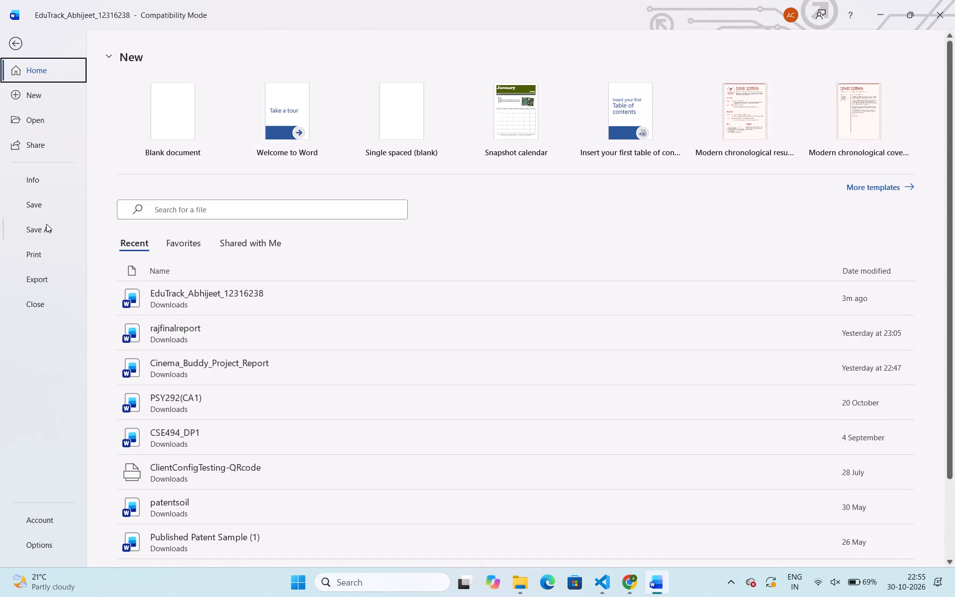
left_click(41, 230)
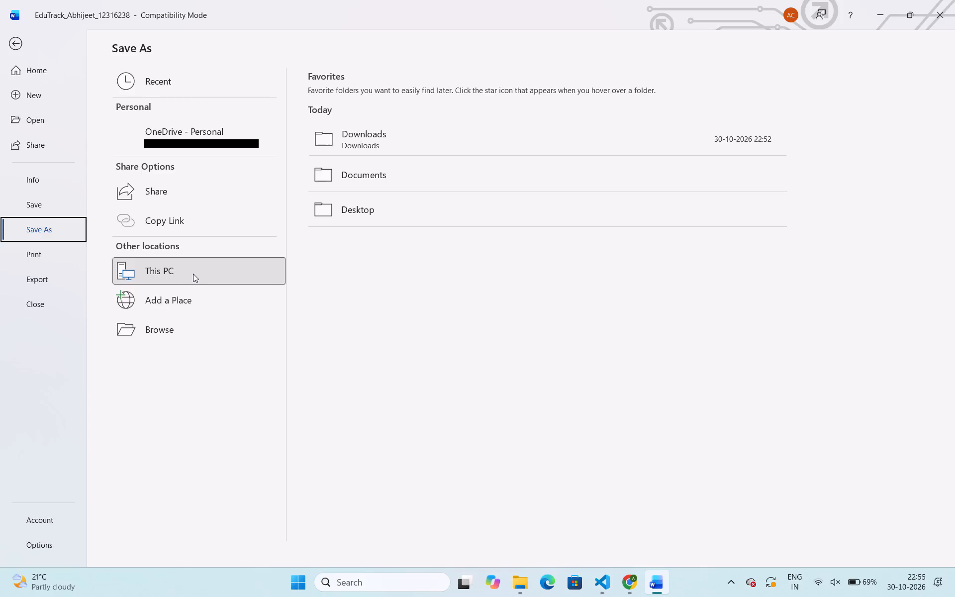
left_click(193, 274)
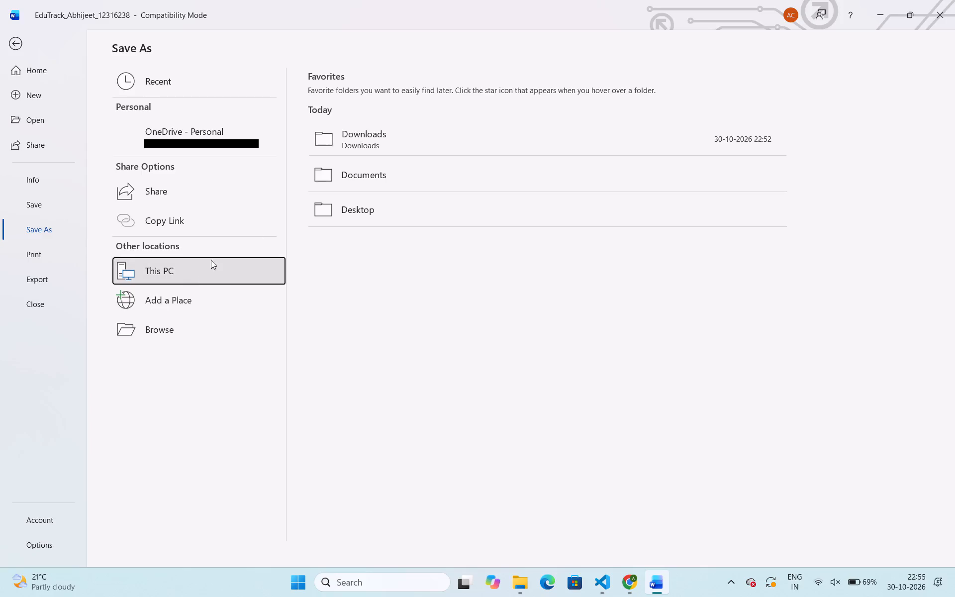
double_click(417, 142)
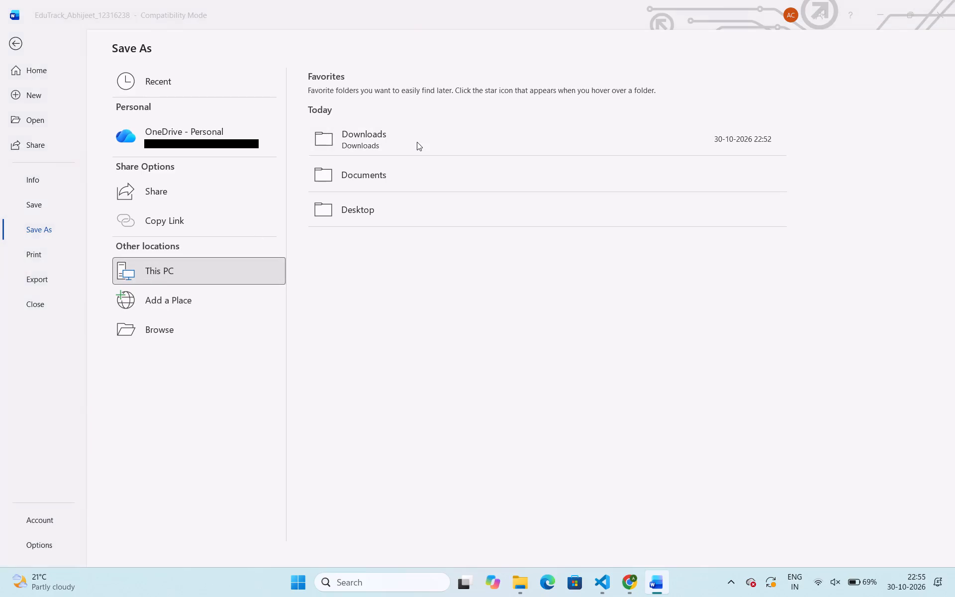
scroll(47, 147, "down", 1)
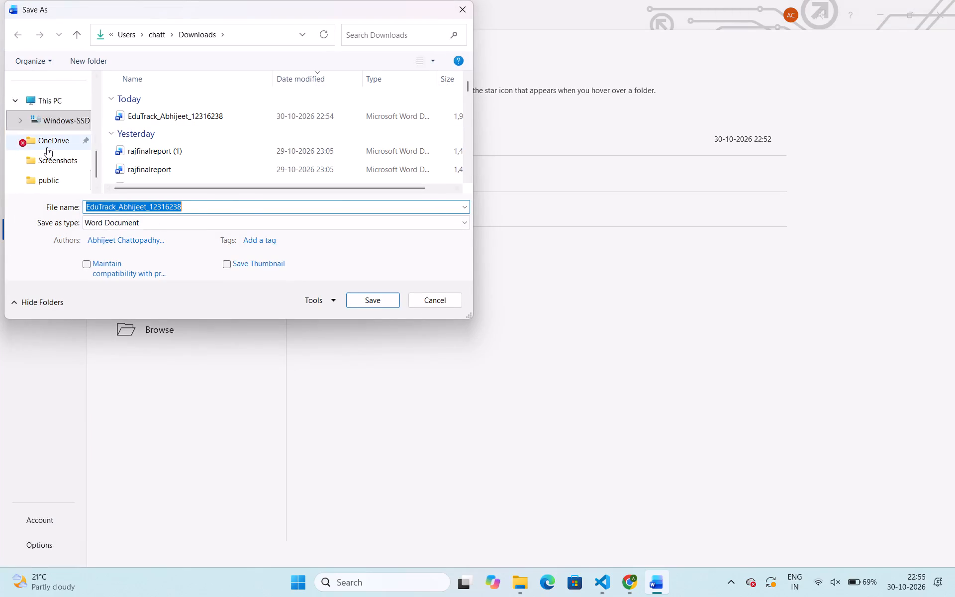
scroll(47, 147, "down", 1)
scroll(47, 147, "up", 4)
double_click(56, 178)
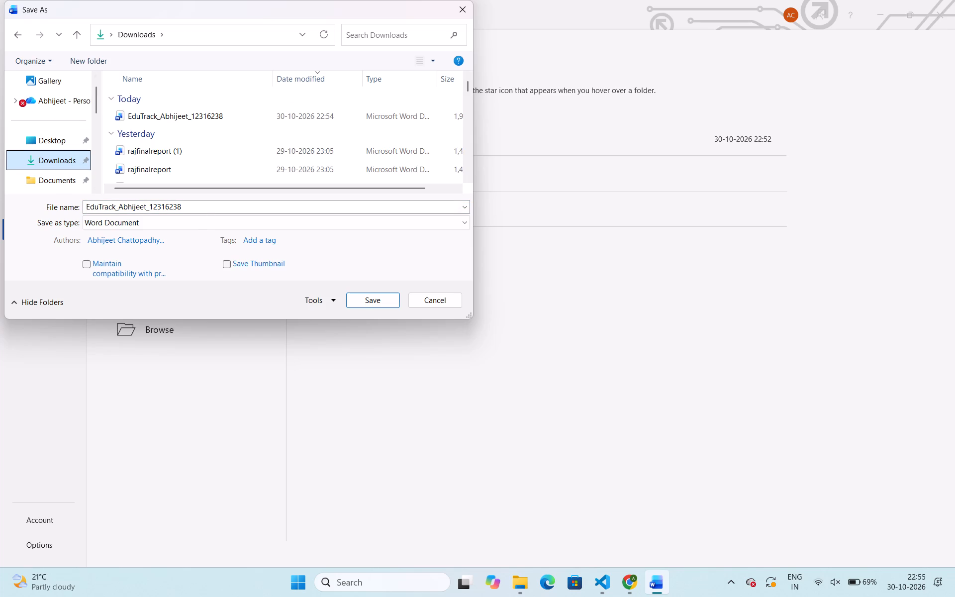
left_click(143, 224)
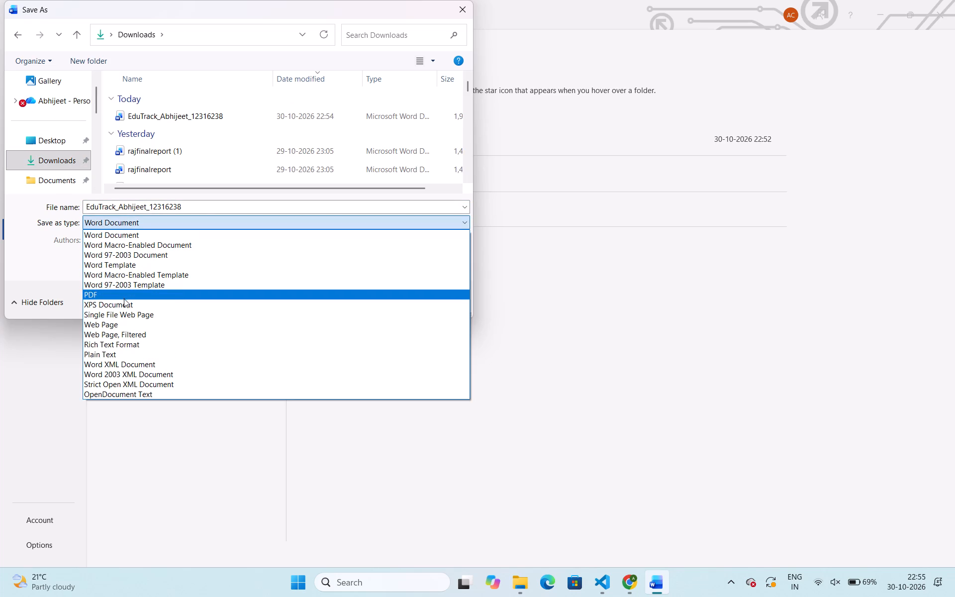
left_click(124, 298)
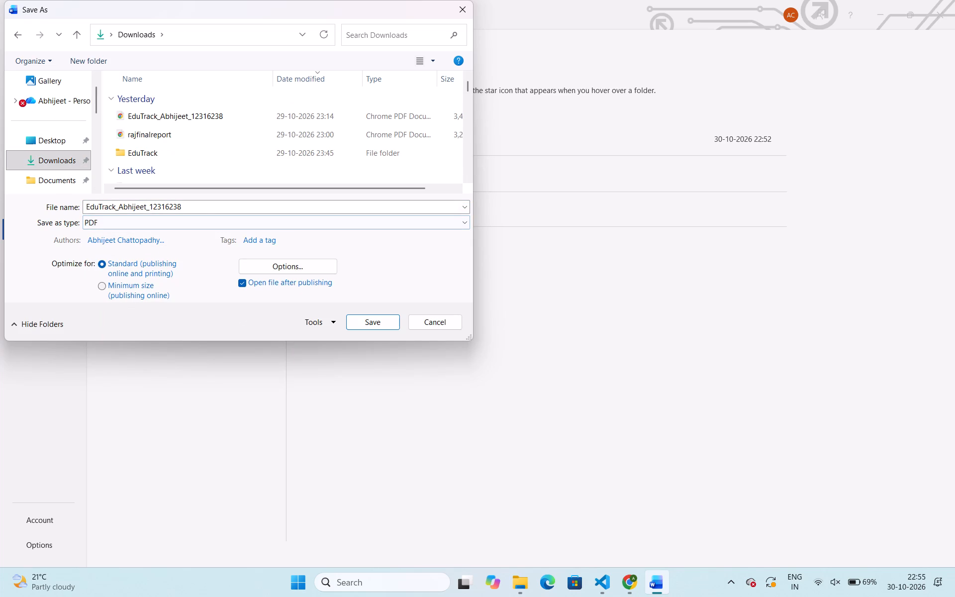
left_click(145, 208)
left_click(148, 209)
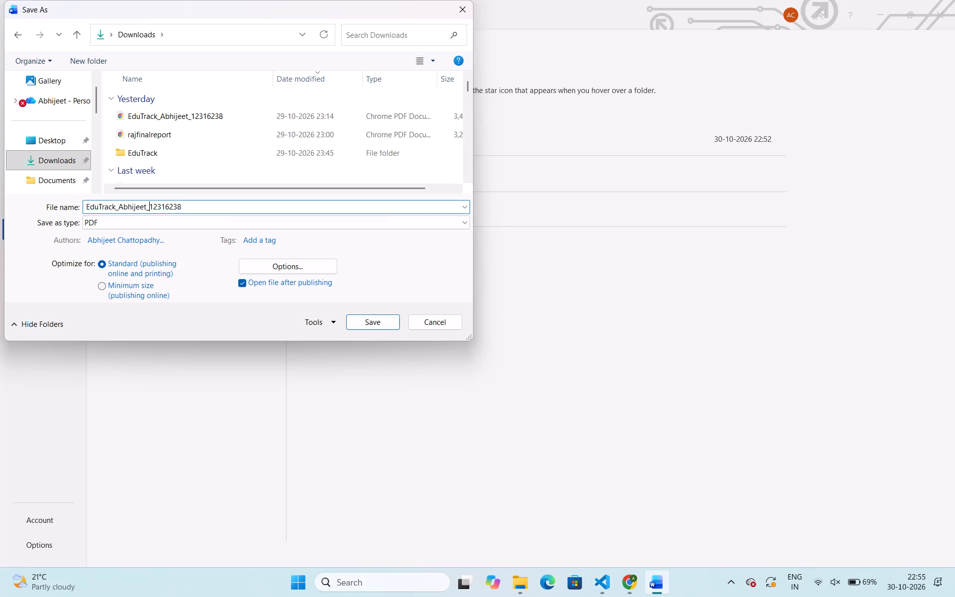
key("Left")
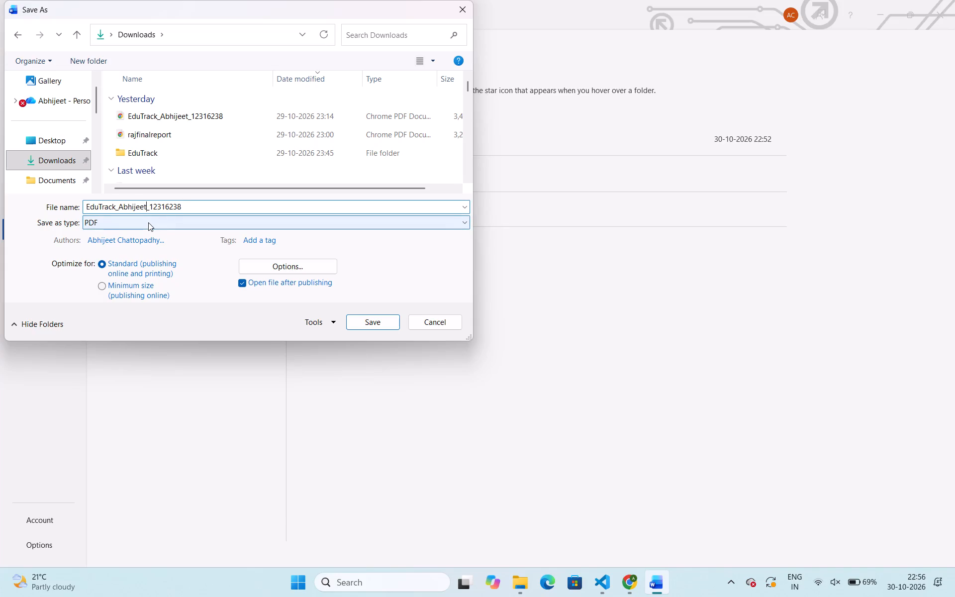
key("1")
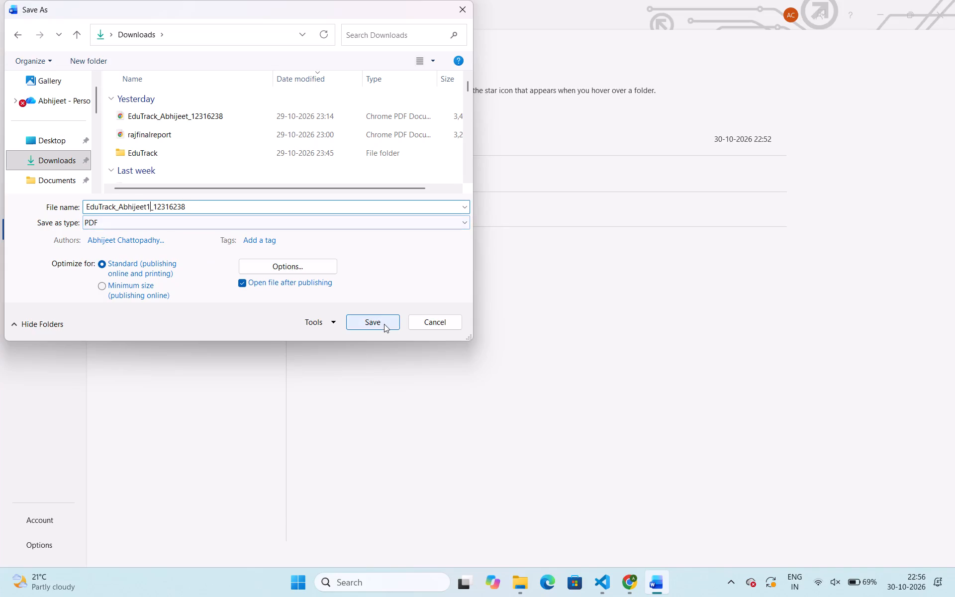
left_click(384, 324)
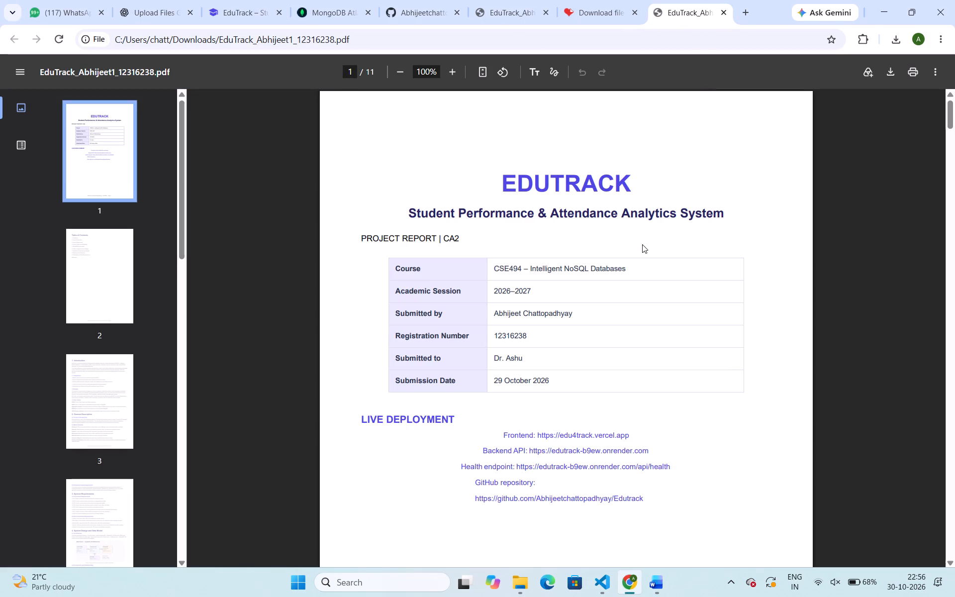
Check the GitHub repository link on the exported PDF's cover page by opening it, and close that browser tab.
left_click(585, 498)
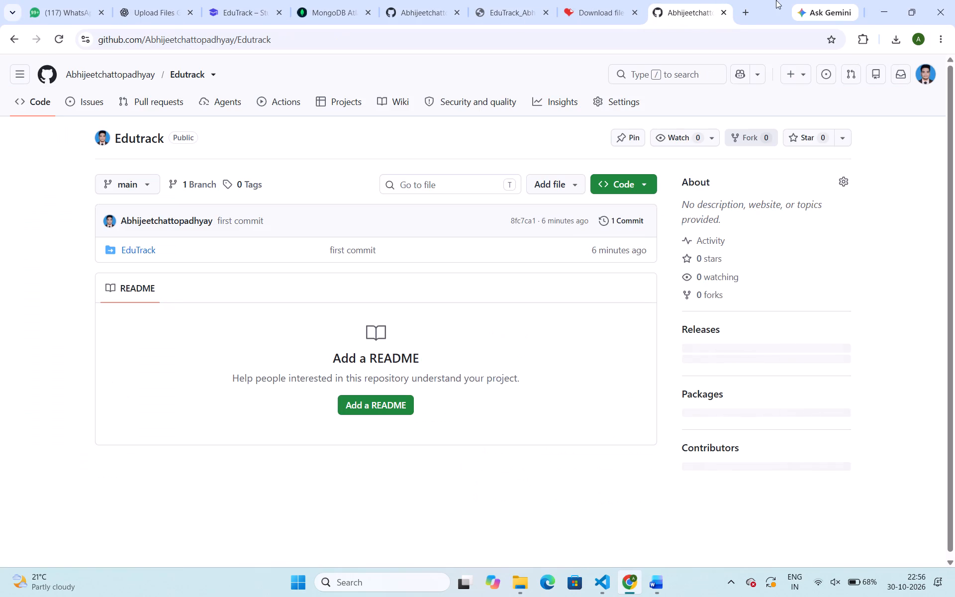
left_click(722, 11)
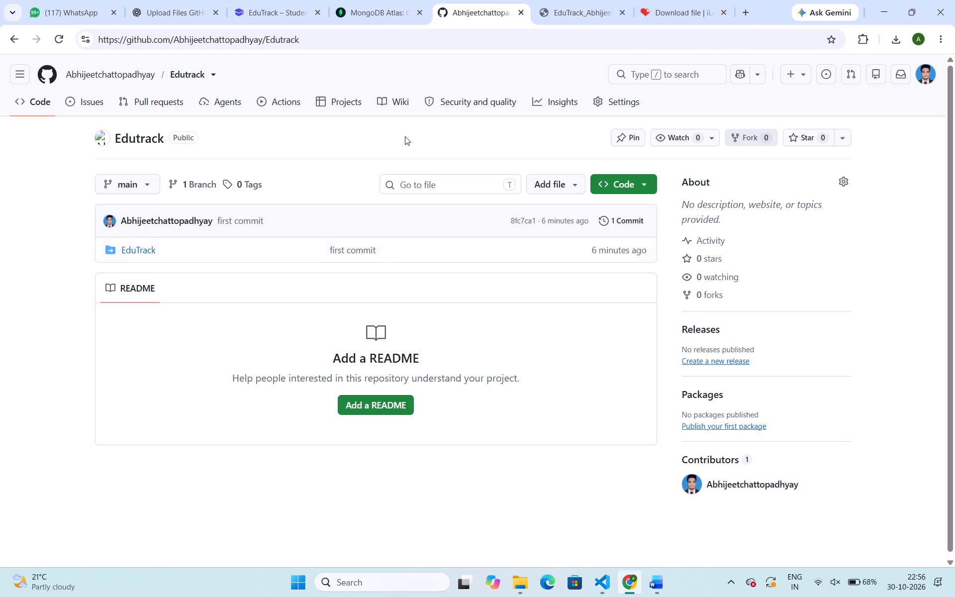
Open a new browser tab and switch to the Downloads folder in File Explorer.
left_click(744, 8)
double_click(523, 572)
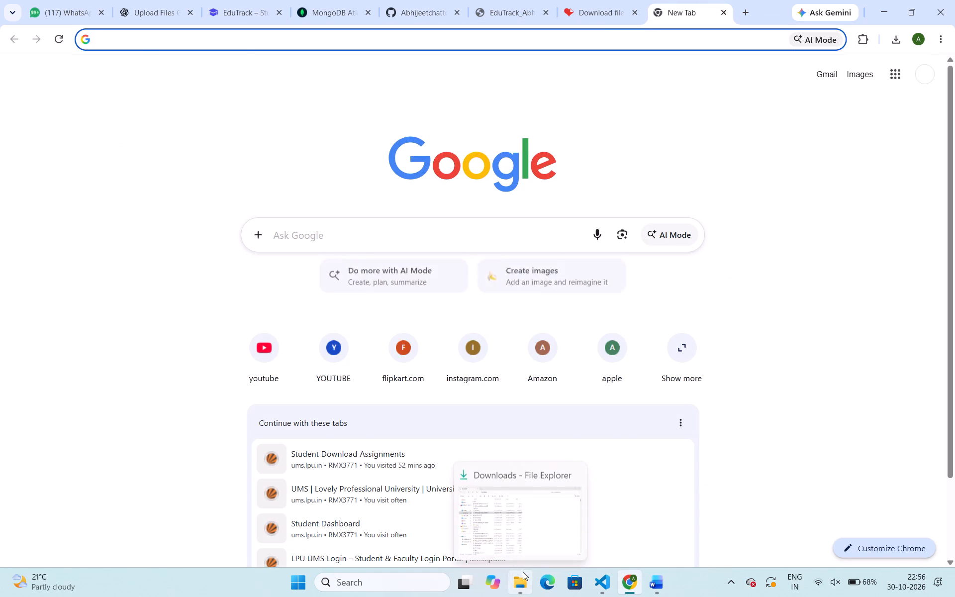
left_click(522, 576)
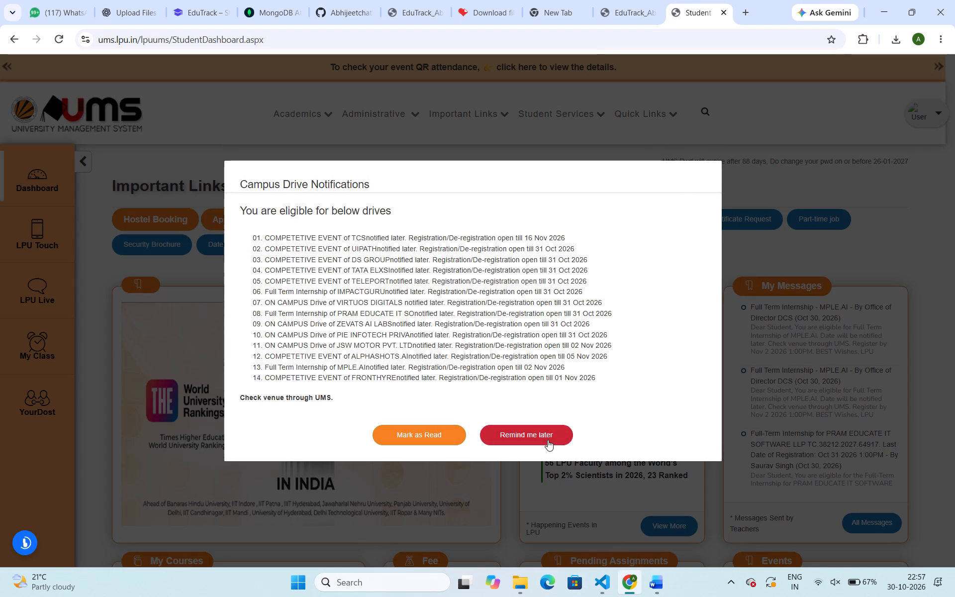
Postpone the Campus Drive Notifications with Remind me later and go to Pending Assignments on the UMS dashboard.
left_click(548, 440)
scroll(548, 440, "down", 4)
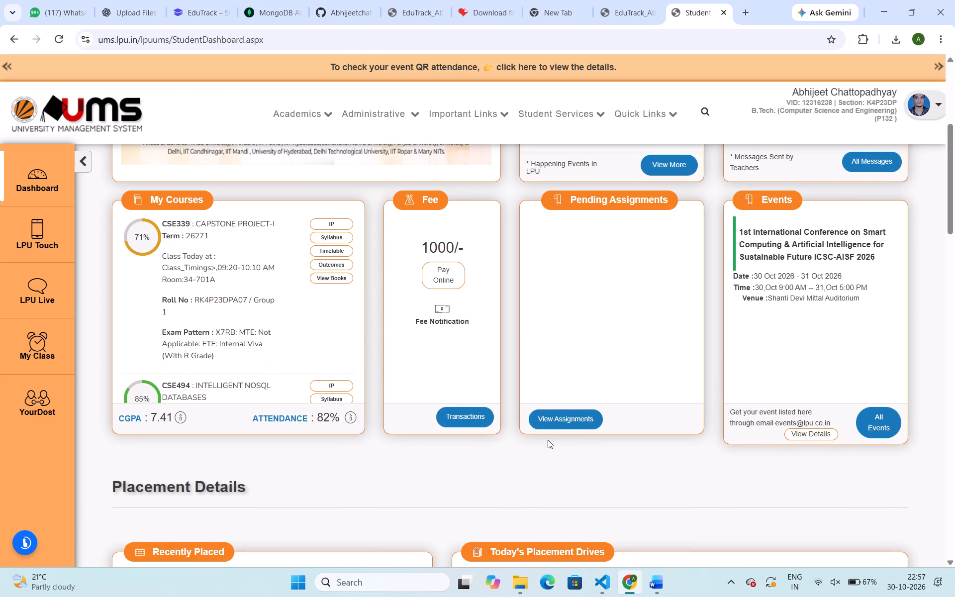
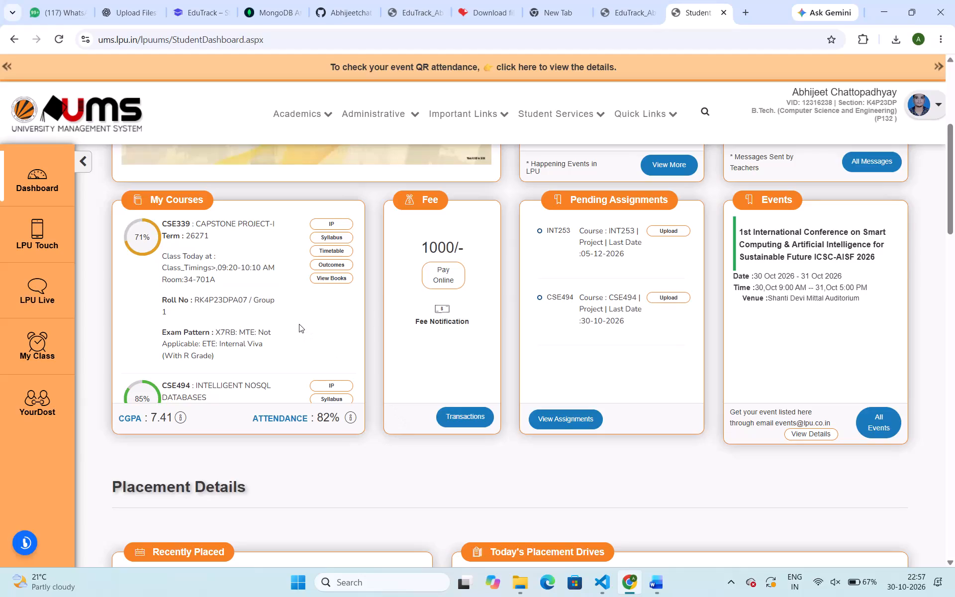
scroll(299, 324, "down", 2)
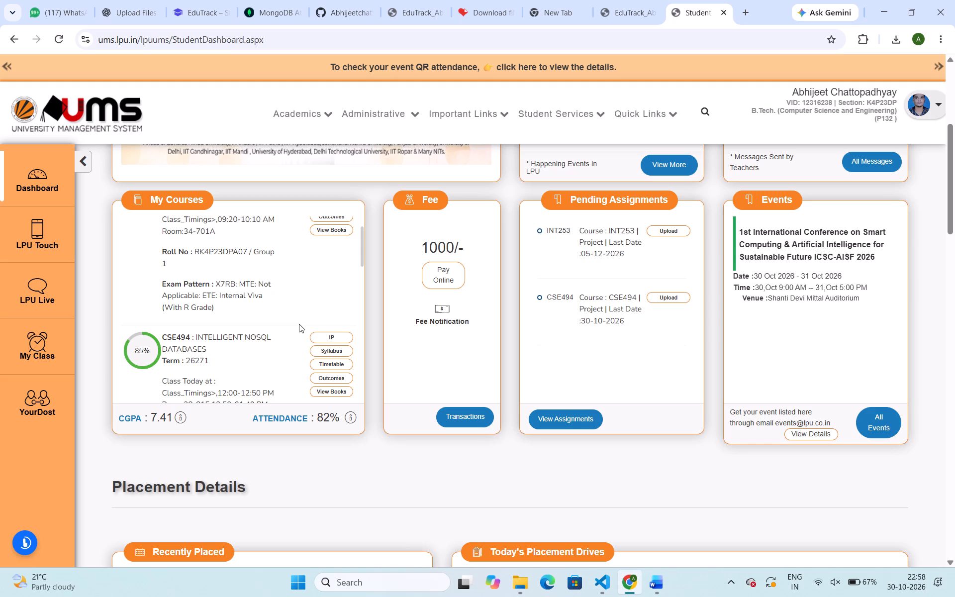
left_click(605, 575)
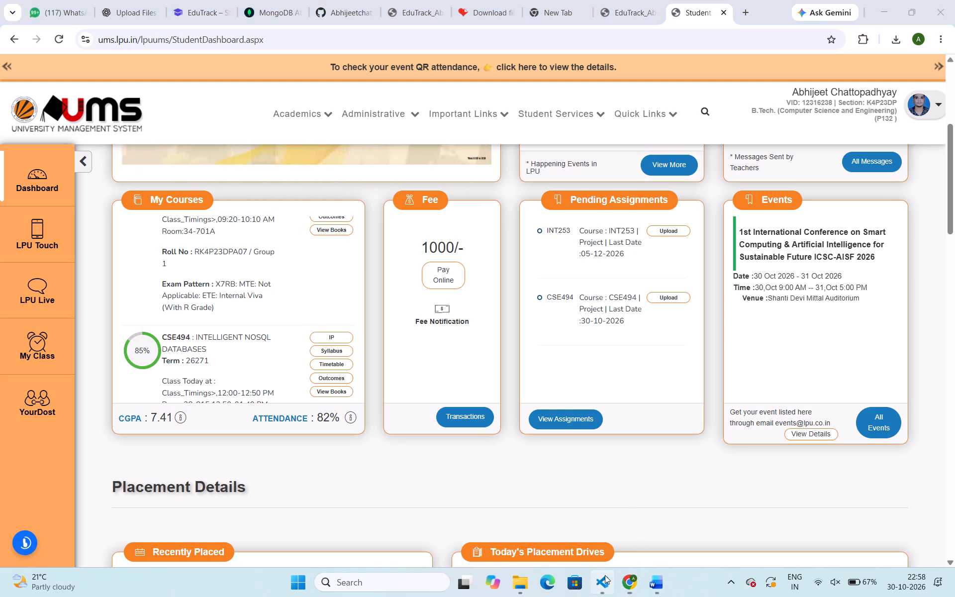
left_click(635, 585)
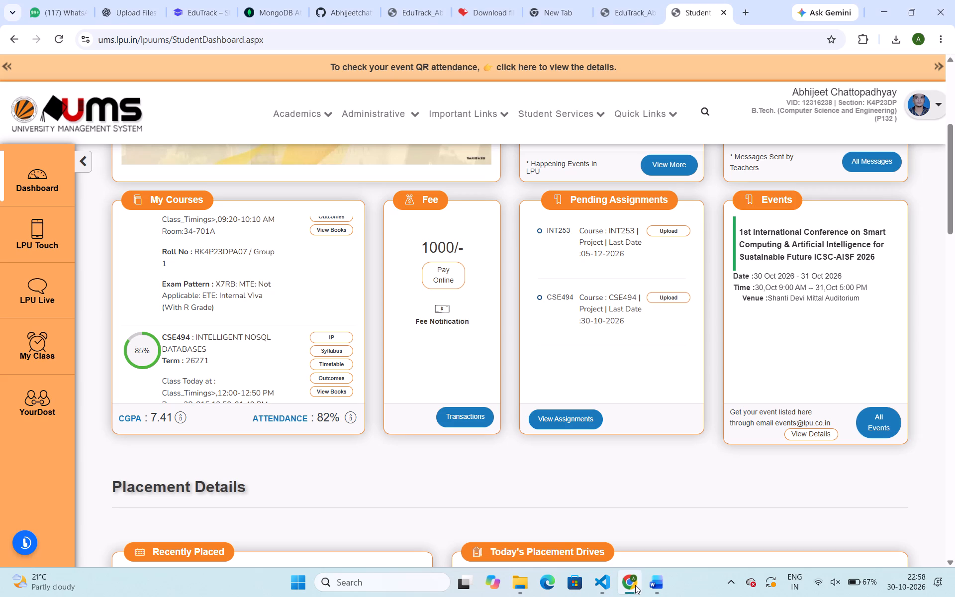
Check the GitHub repository link on the cover page of the older EduTrack PDF without the 1 in its name, and close its tab.
left_click(607, 4)
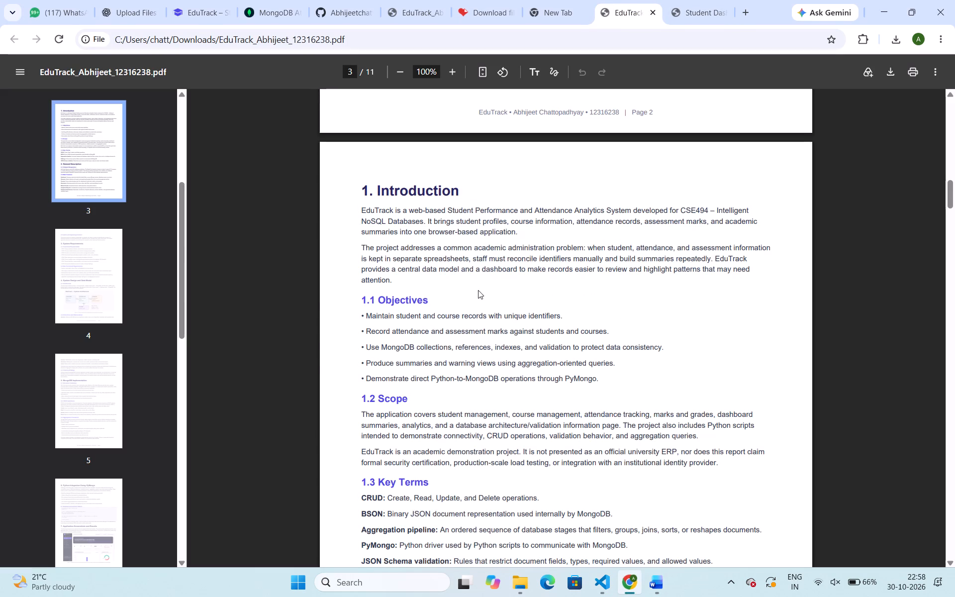
scroll(478, 290, "up", 11)
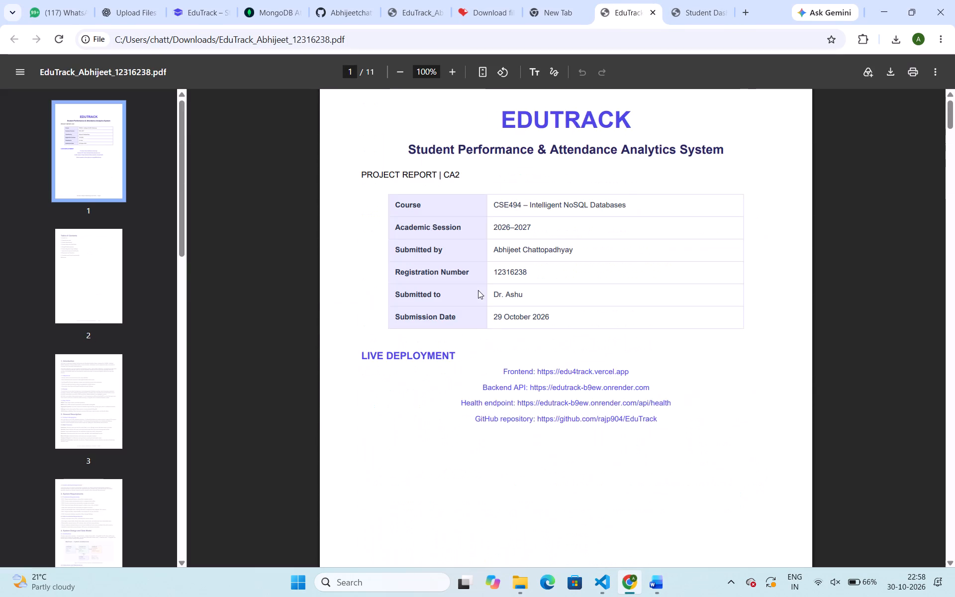
scroll(478, 290, "down", 4)
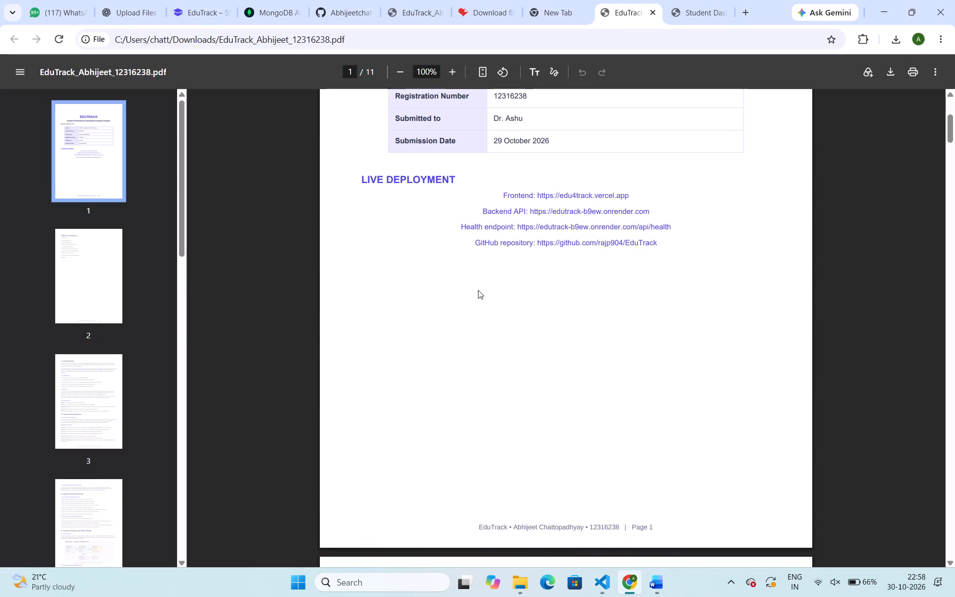
left_click(653, 11)
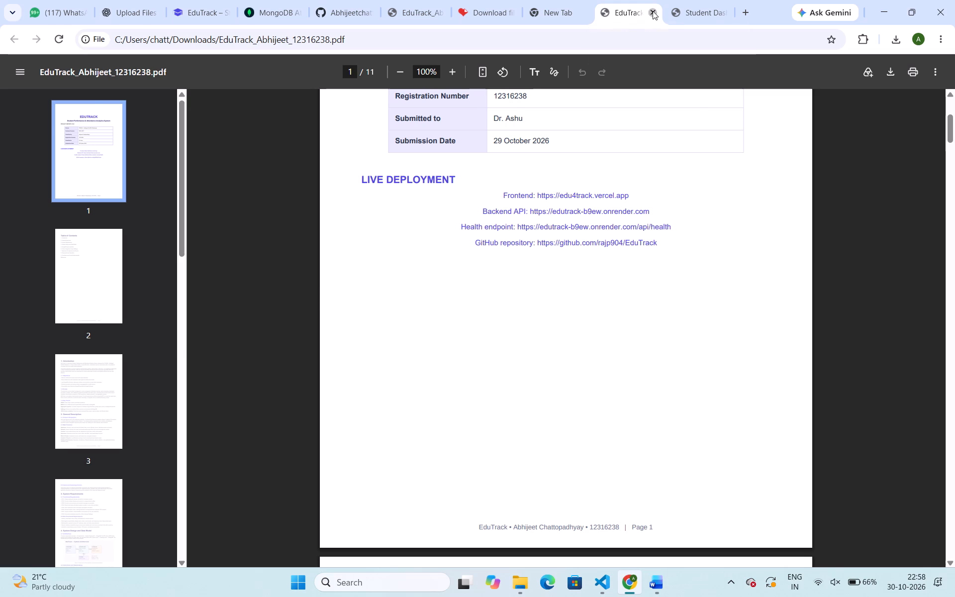
Open the newly exported EduTrack PDF, the one with 1 after the first name, from the Downloads folder.
left_click(518, 580)
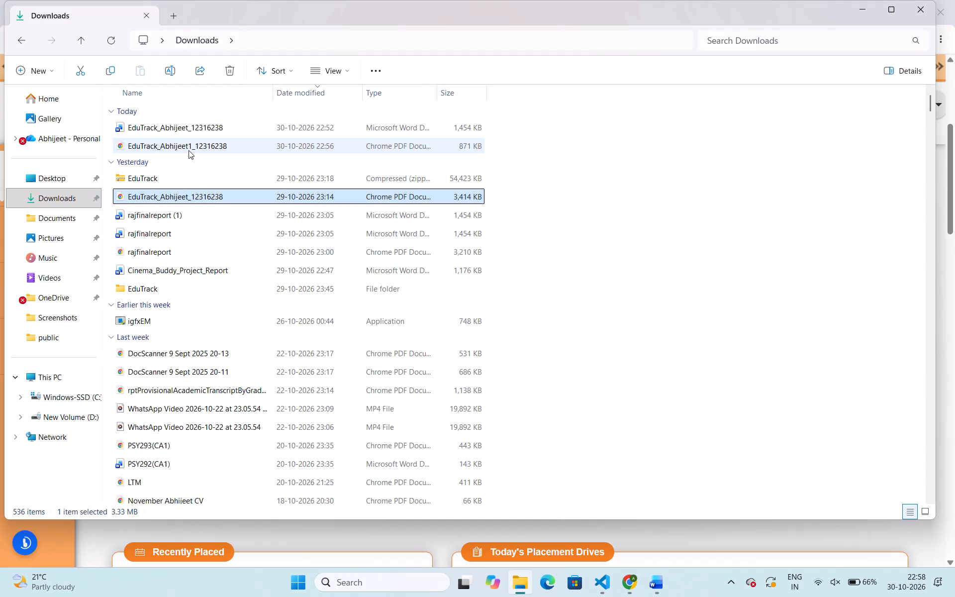
double_click(189, 150)
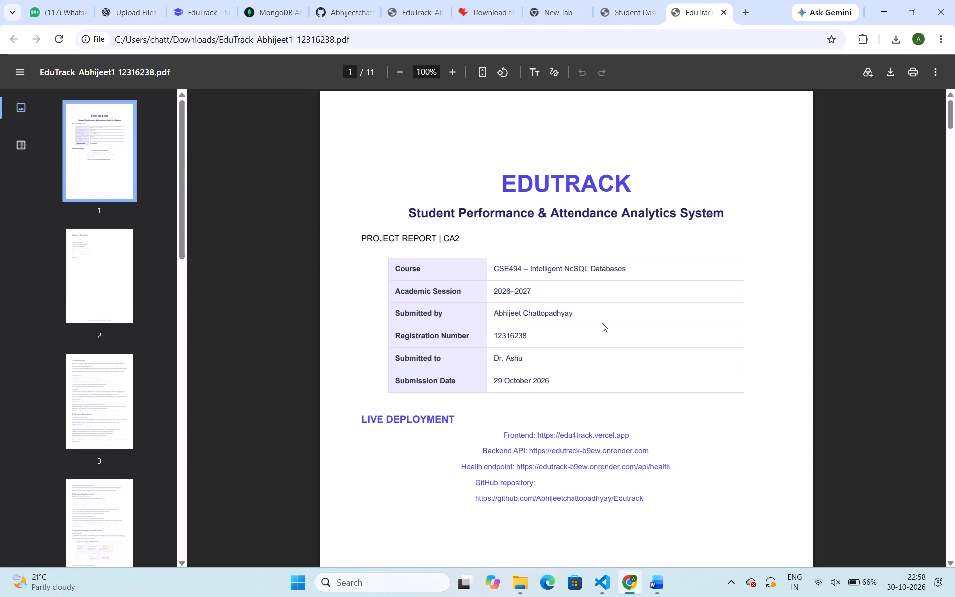
Review the exported EduTrack report from the cover page through to the References, including the deployment and GitHub repository links.
scroll(600, 324, "down", 4)
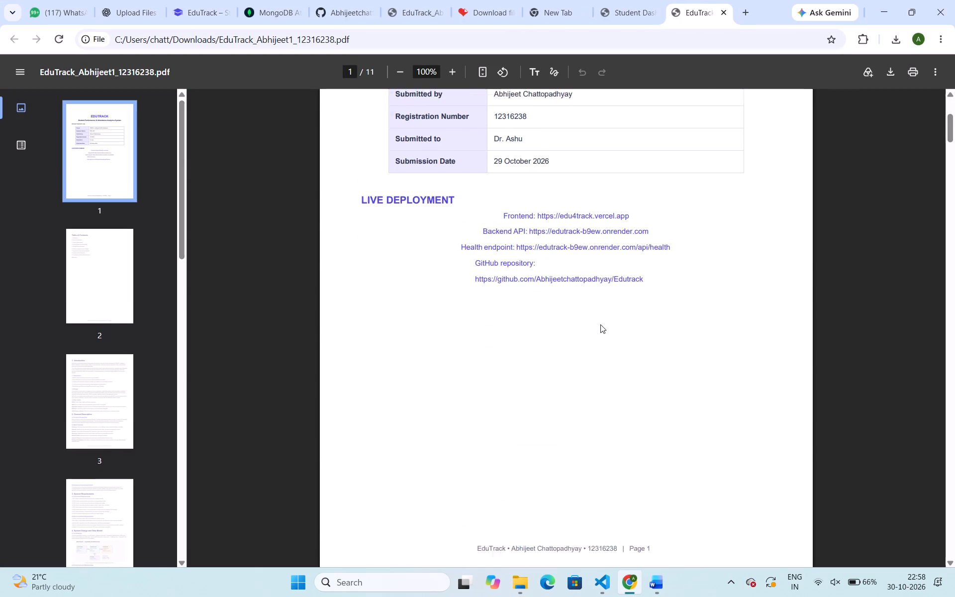
scroll(600, 324, "down", 8)
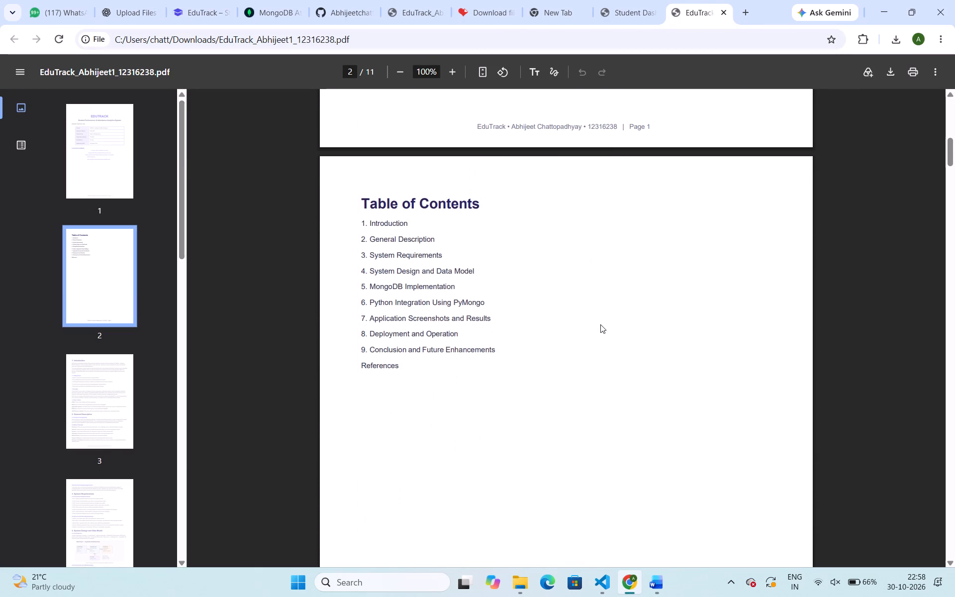
scroll(600, 324, "down", 11)
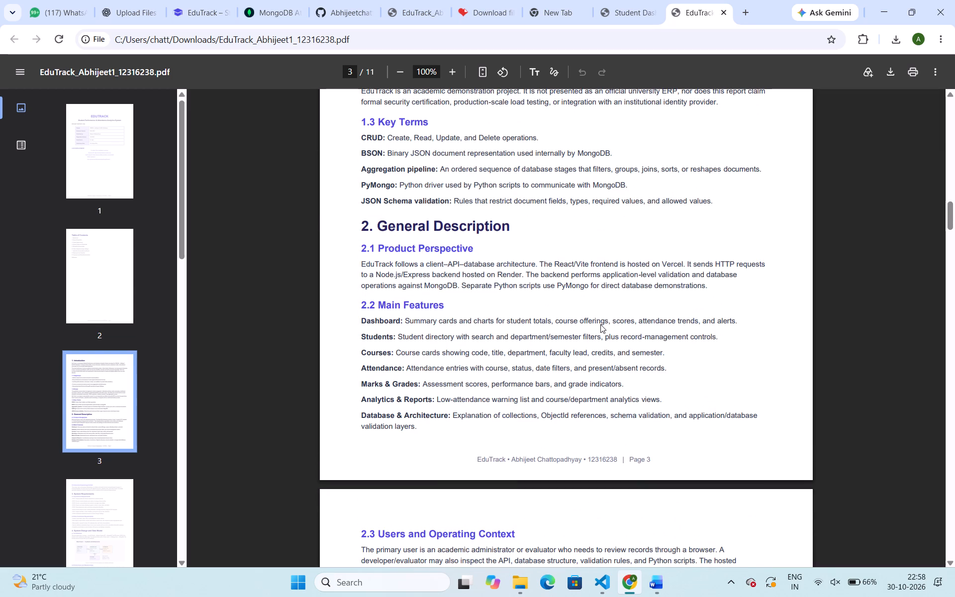
scroll(600, 324, "down", 6)
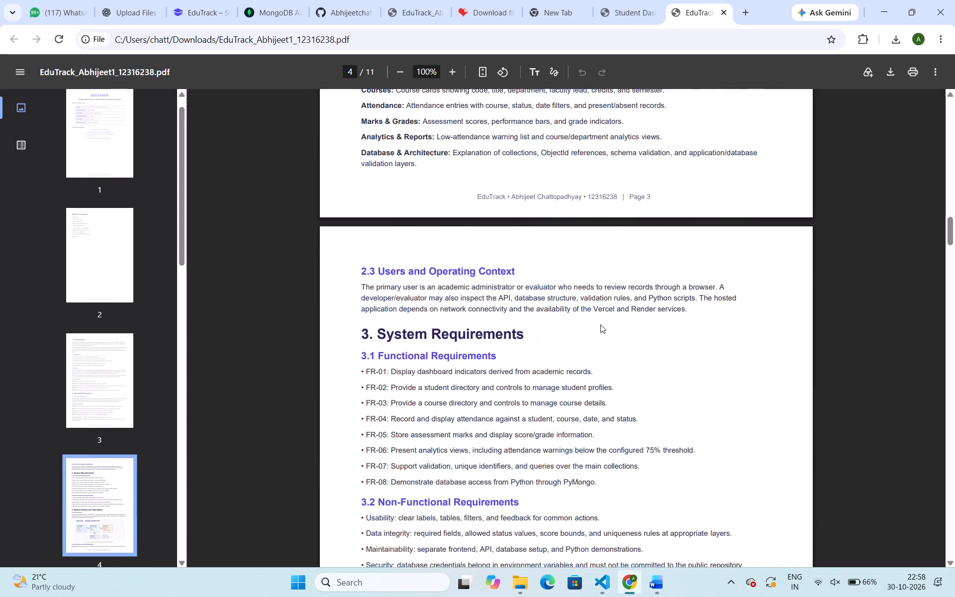
scroll(600, 324, "down", 7)
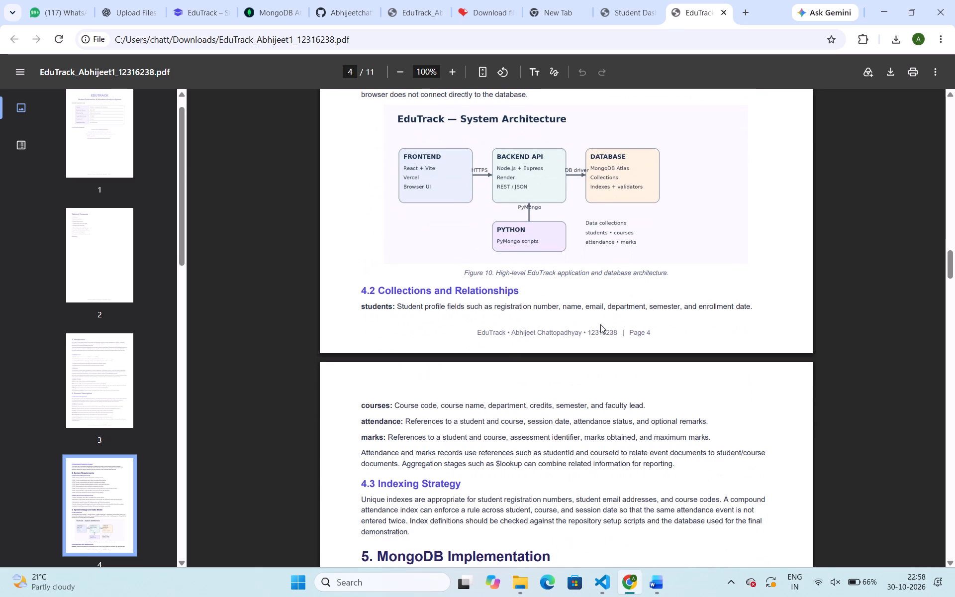
scroll(600, 324, "down", 5)
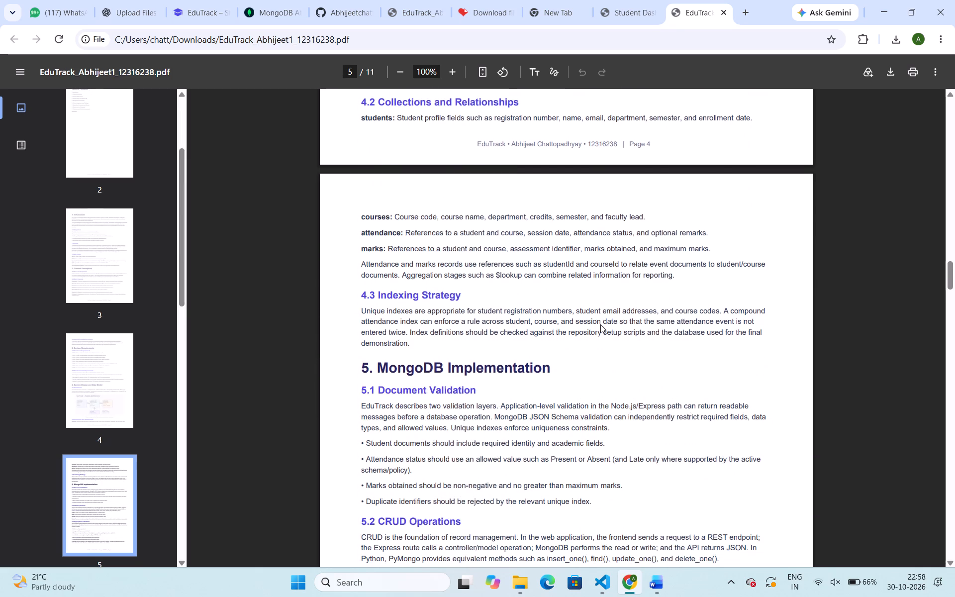
scroll(600, 324, "down", 4)
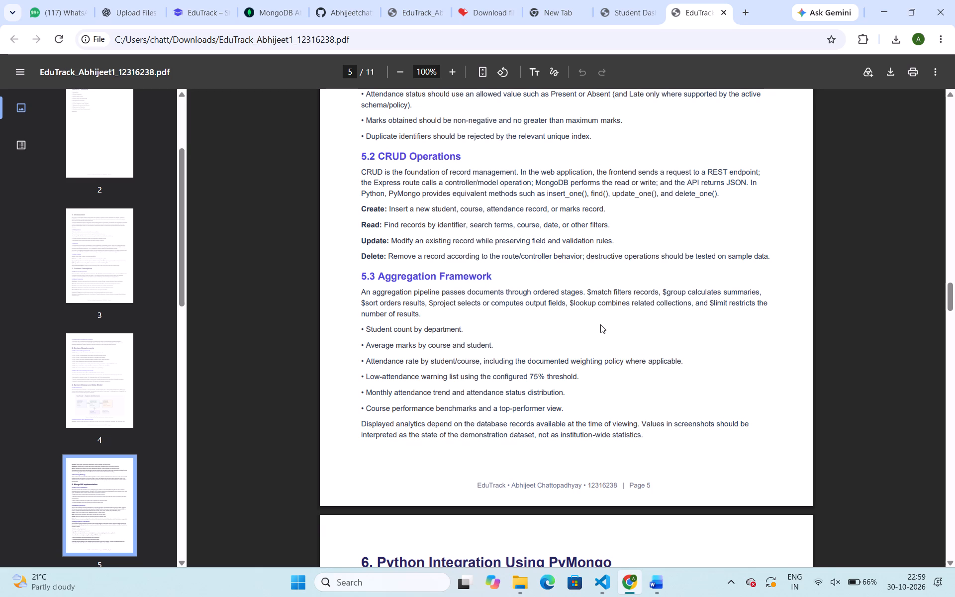
scroll(600, 324, "down", 2)
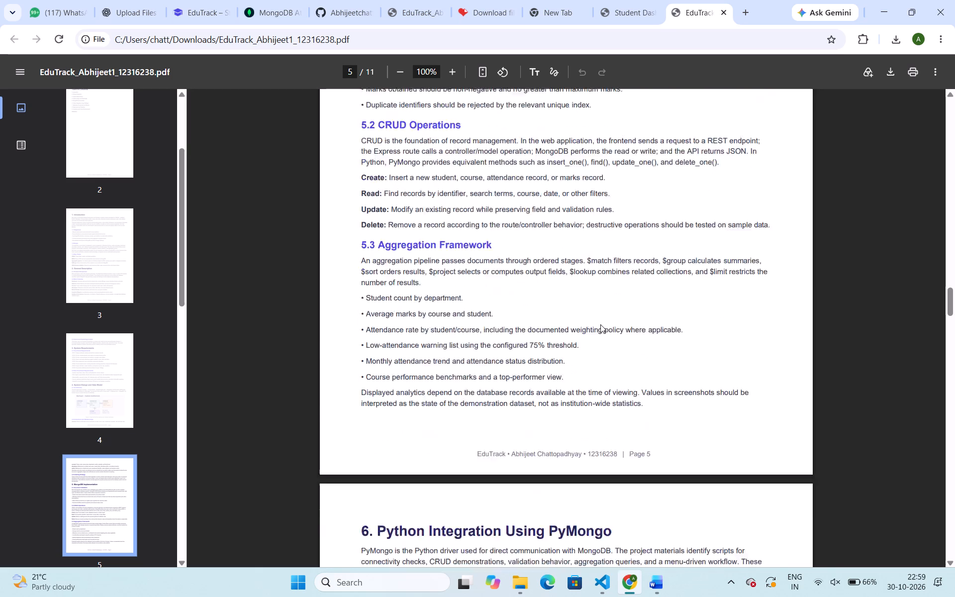
scroll(600, 324, "down", 11)
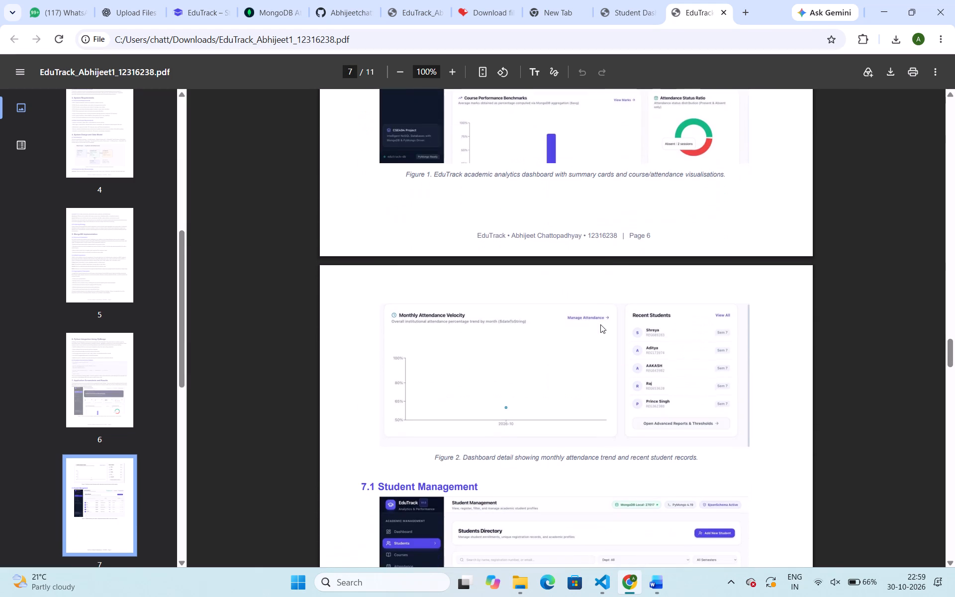
scroll(600, 324, "down", 7)
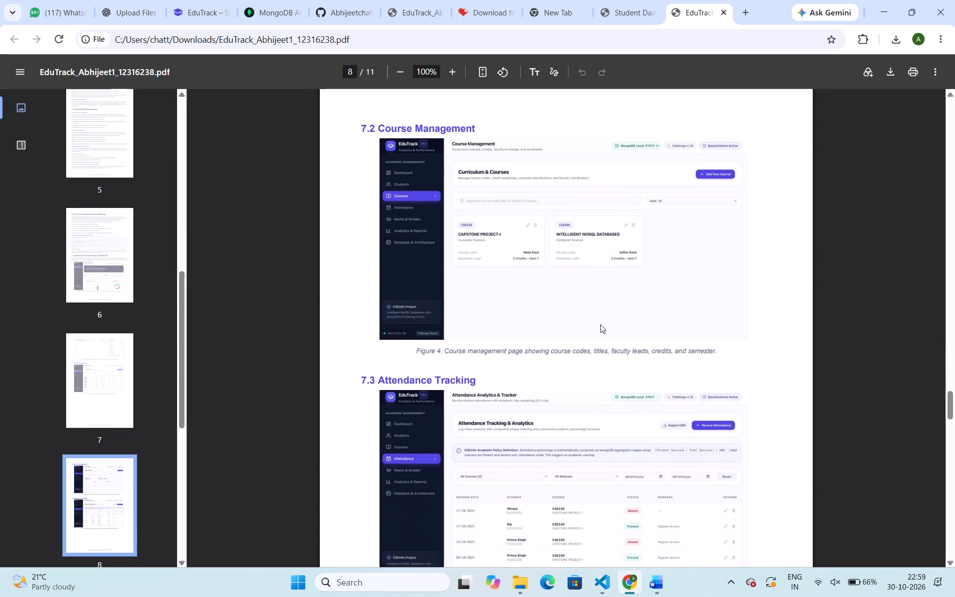
scroll(600, 324, "down", 7)
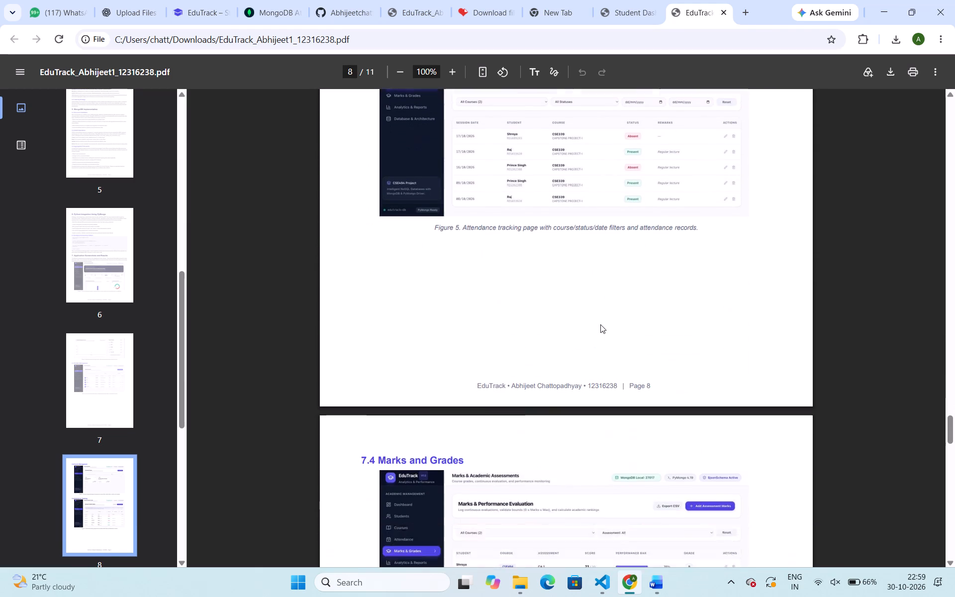
scroll(600, 324, "down", 10)
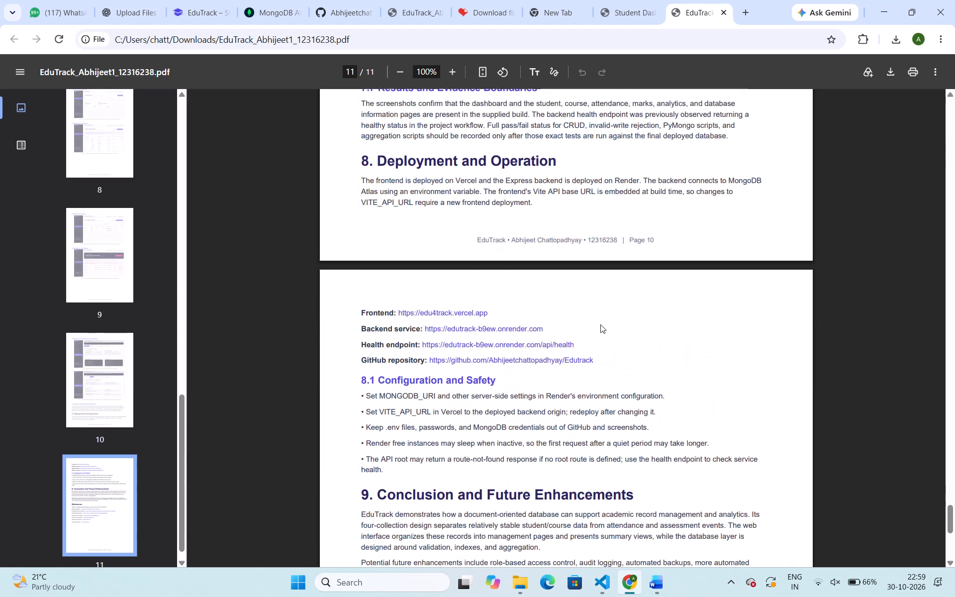
scroll(600, 324, "down", 3)
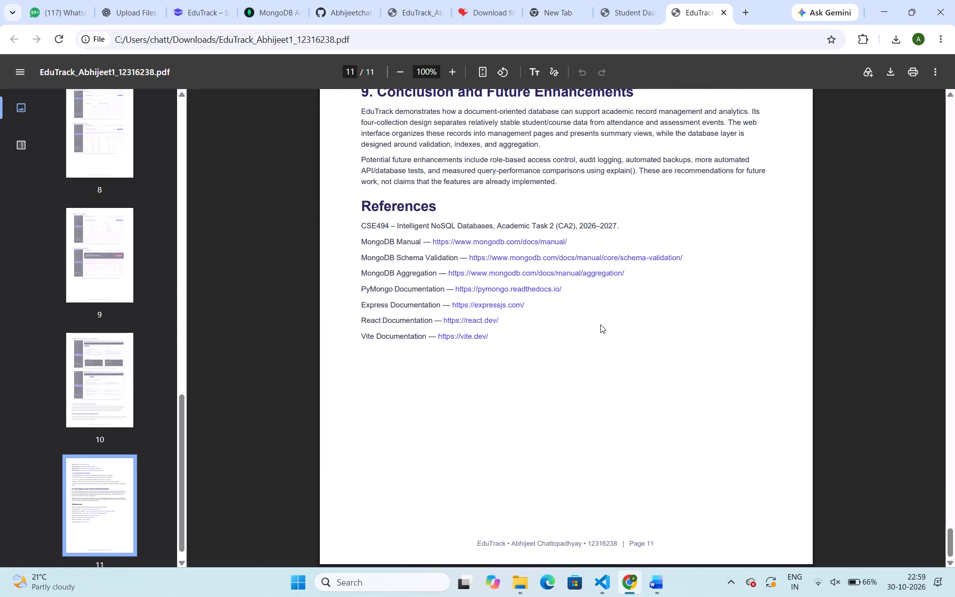
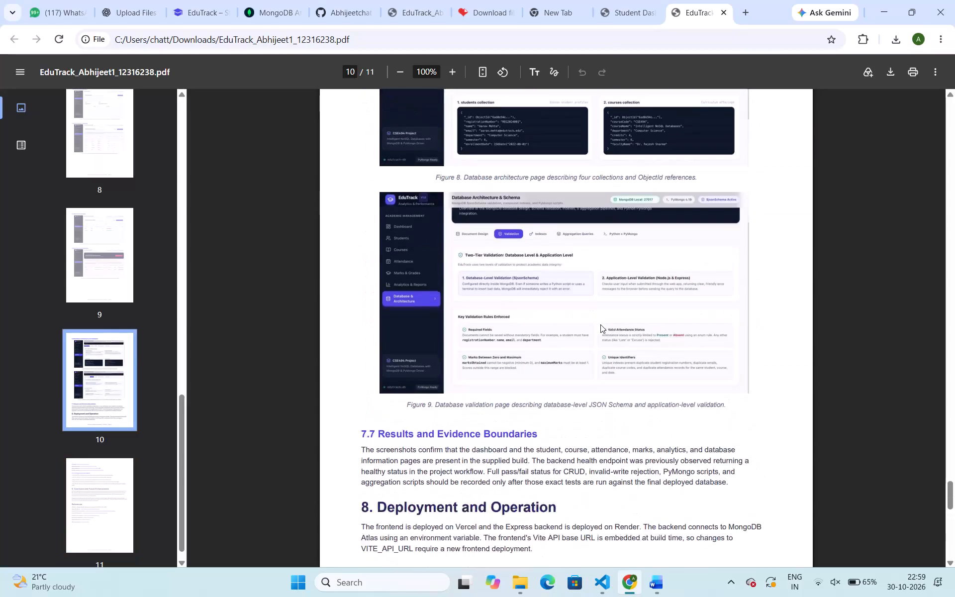
Recheck the deployment and GitHub repository links in section 8 of the exported EduTrack PDF.
scroll(600, 324, "down", 3)
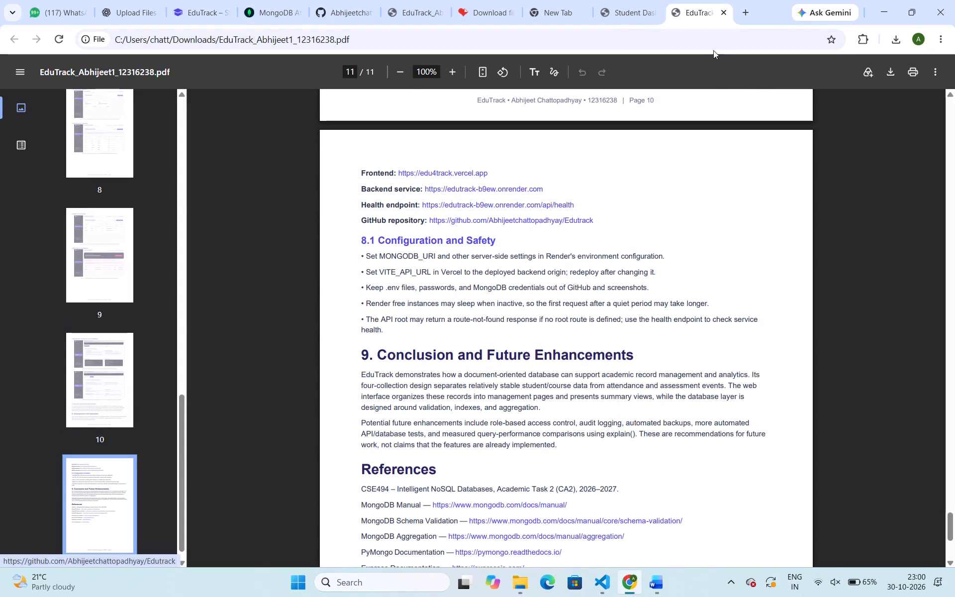
scroll(701, 103, "up", 6)
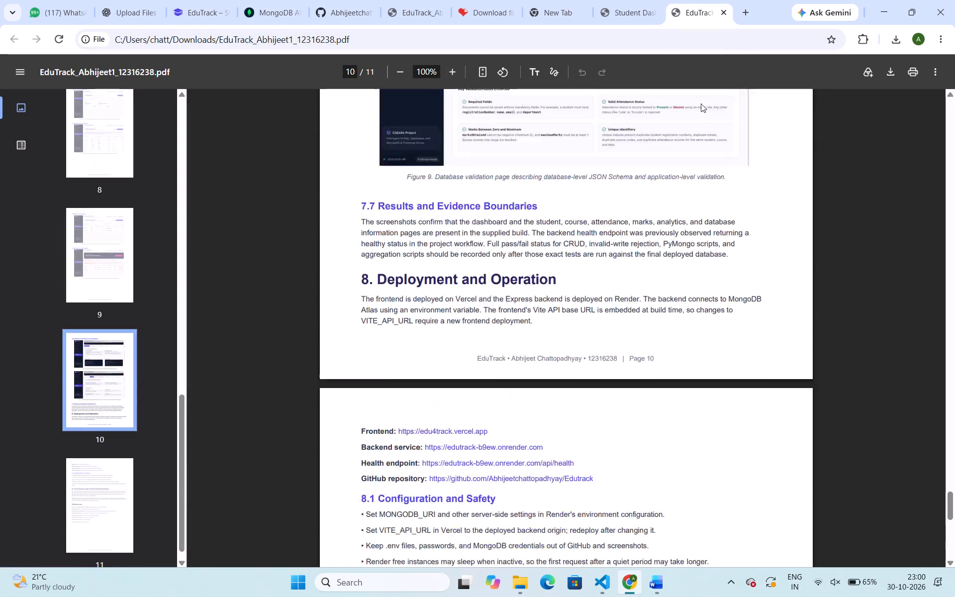
scroll(701, 103, "up", 9)
Open the upload form for the CSE494 Intelligent NoSQL Databases project from the UMS dashboard.
left_click(627, 7)
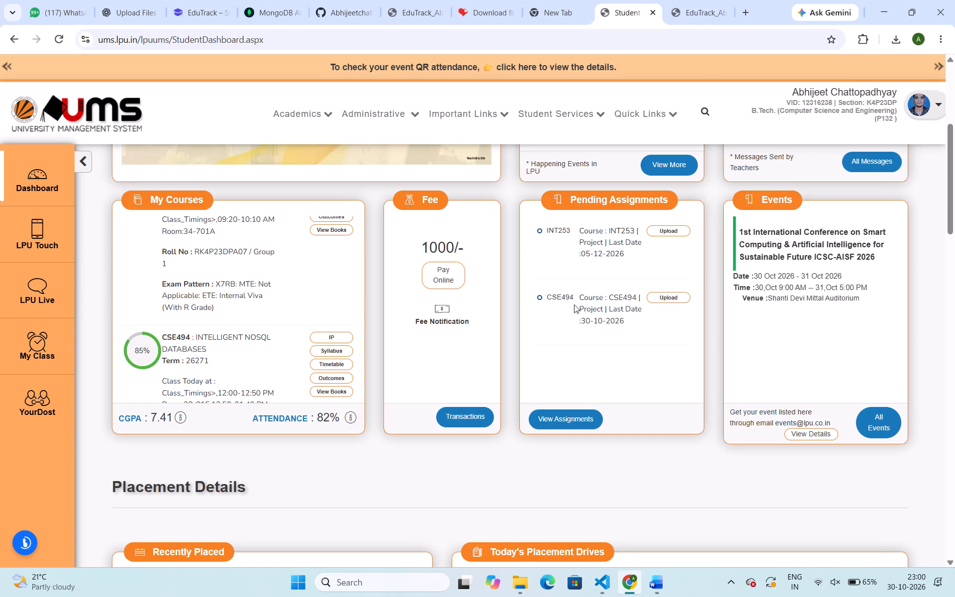
scroll(362, 510, "down", 6)
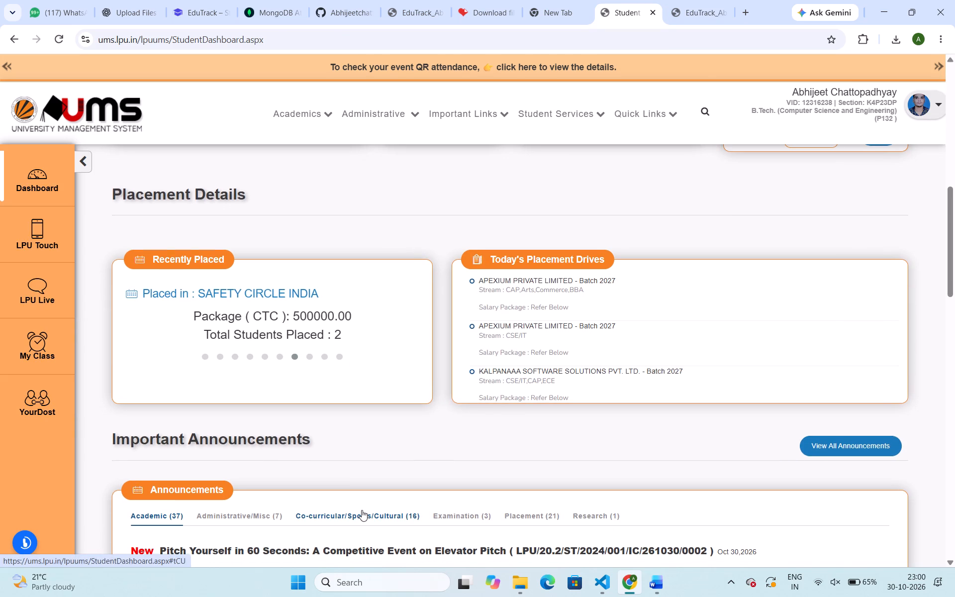
scroll(362, 510, "down", 2)
scroll(380, 462, "down", 5)
scroll(380, 462, "right", 2)
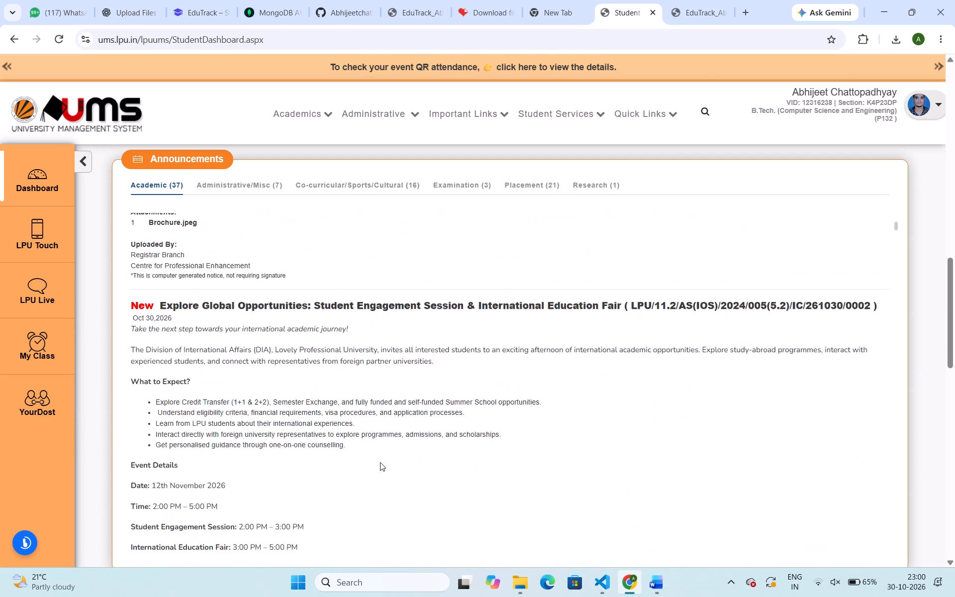
scroll(380, 462, "right", 1)
scroll(380, 462, "up", 6)
left_click_drag(607, 133, 516, 393)
scroll(688, 196, "up", 10)
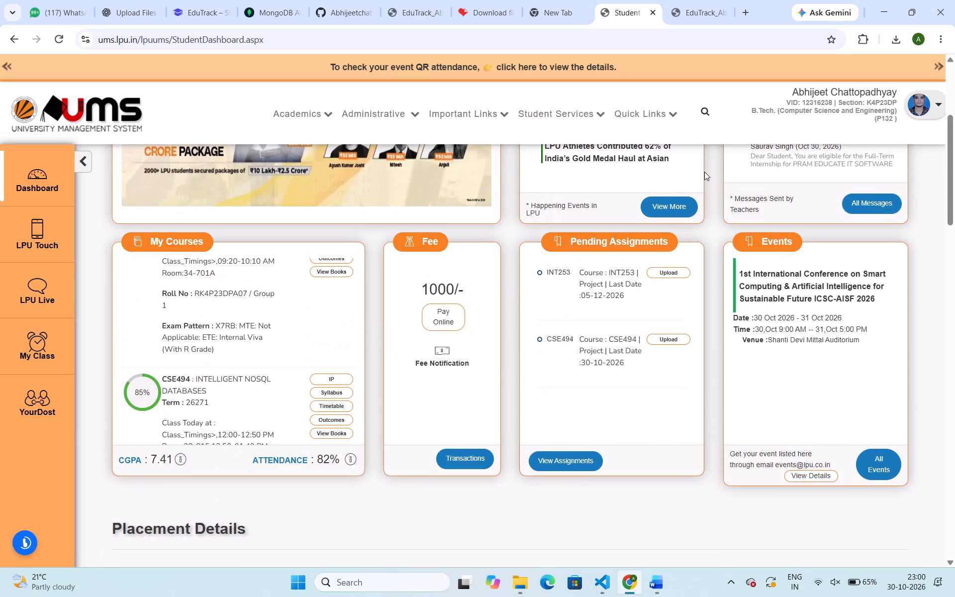
Open the CSE494 project upload page from the pending assignments and set the teacher to Dr. Ashu.
left_click(661, 340)
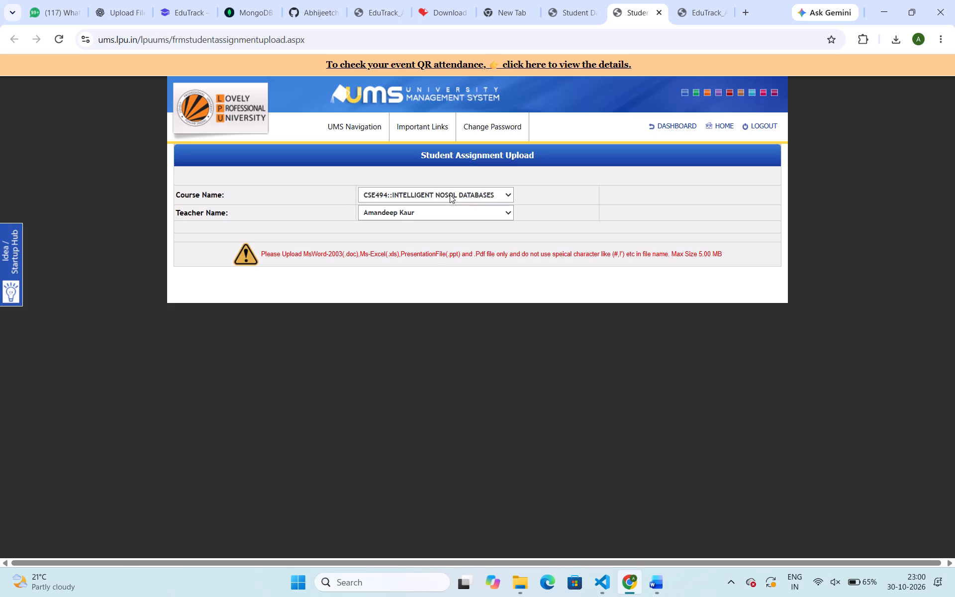
left_click(437, 211)
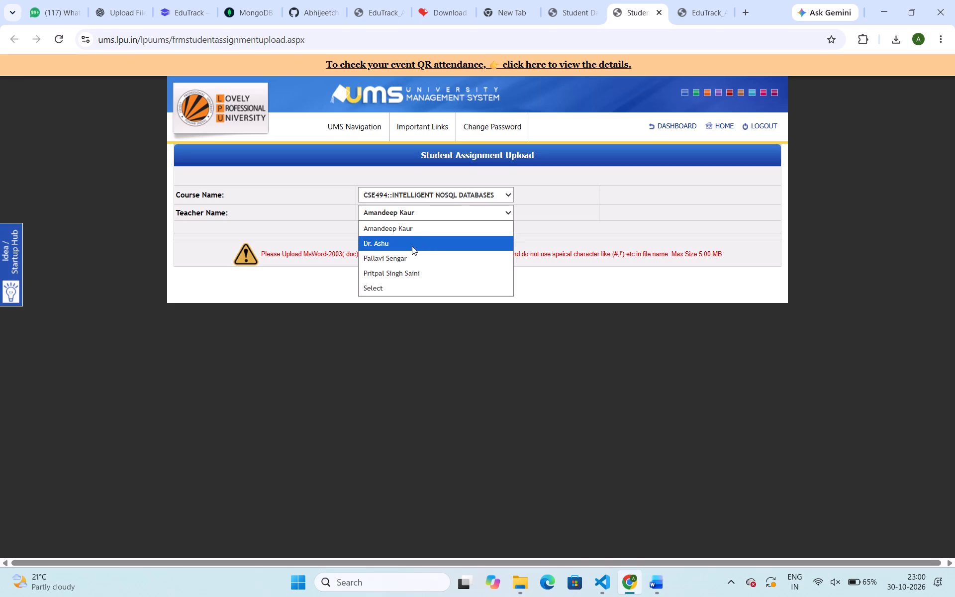
left_click(412, 247)
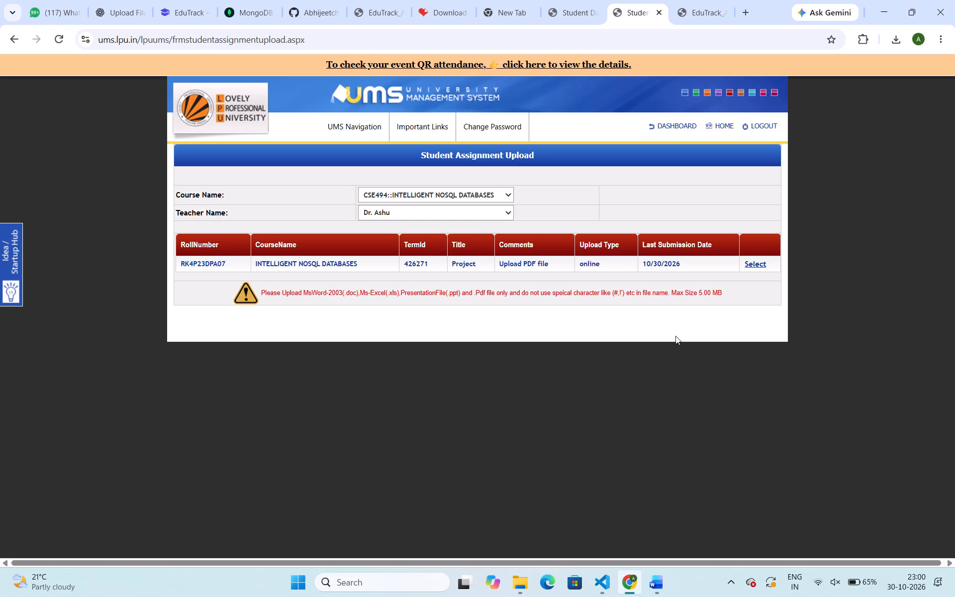
Select the Intelligent NoSQL Databases Project assignment for submission and start choosing the file to upload.
left_click(753, 259)
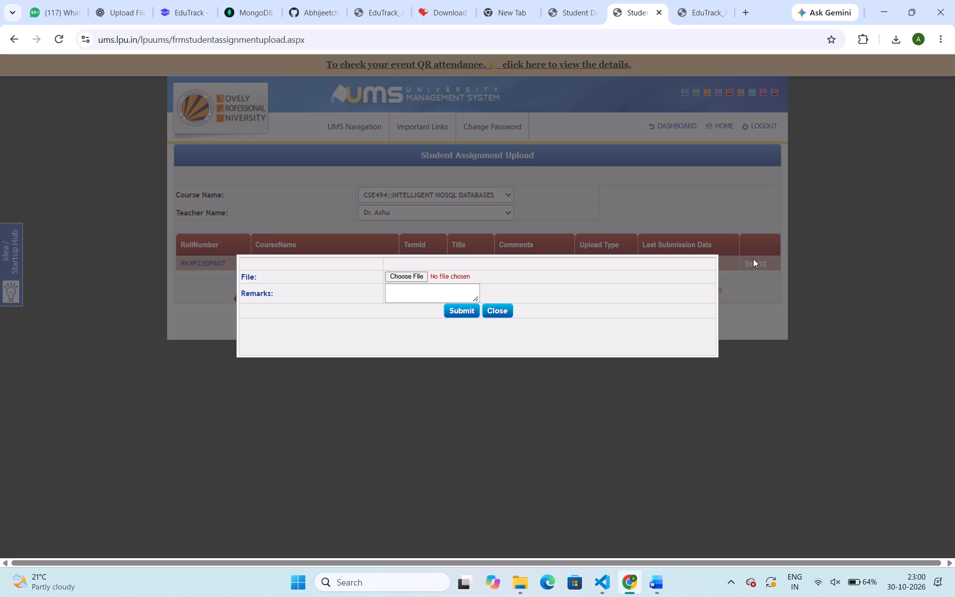
left_click(412, 272)
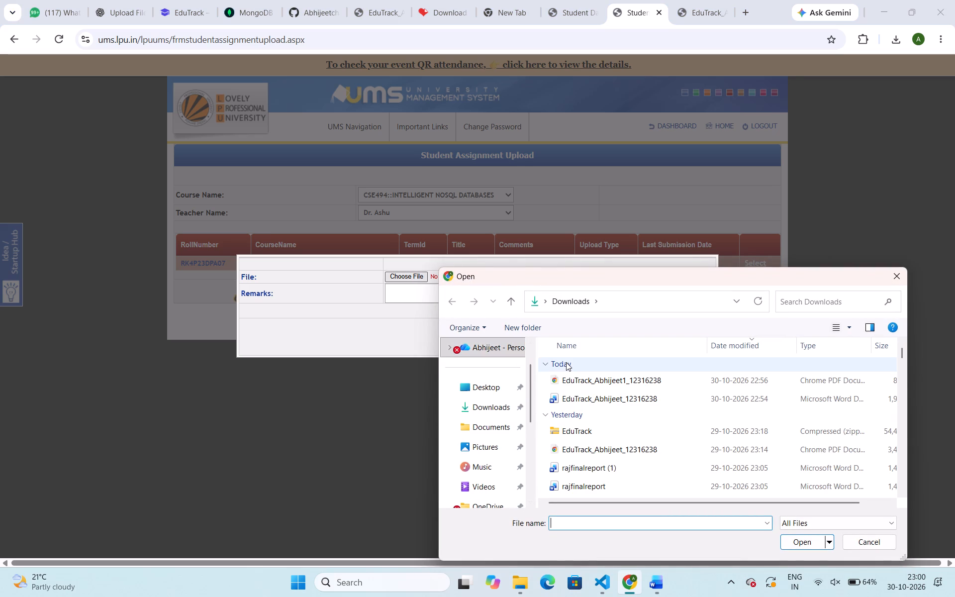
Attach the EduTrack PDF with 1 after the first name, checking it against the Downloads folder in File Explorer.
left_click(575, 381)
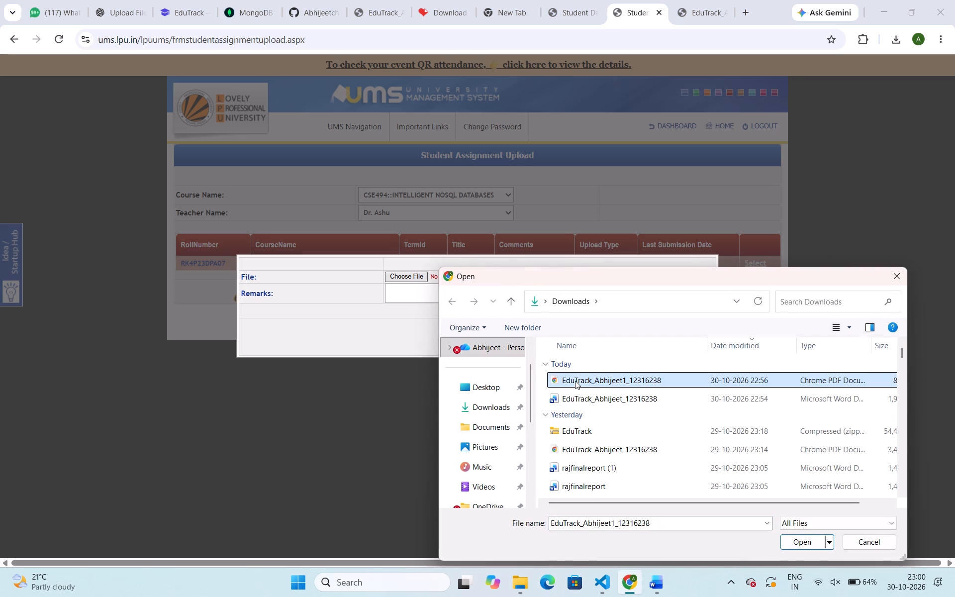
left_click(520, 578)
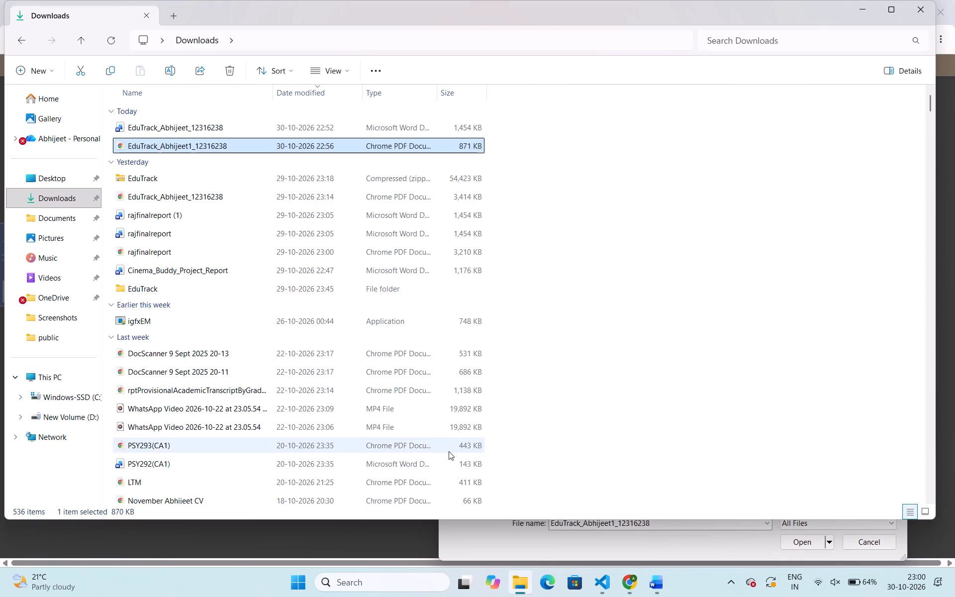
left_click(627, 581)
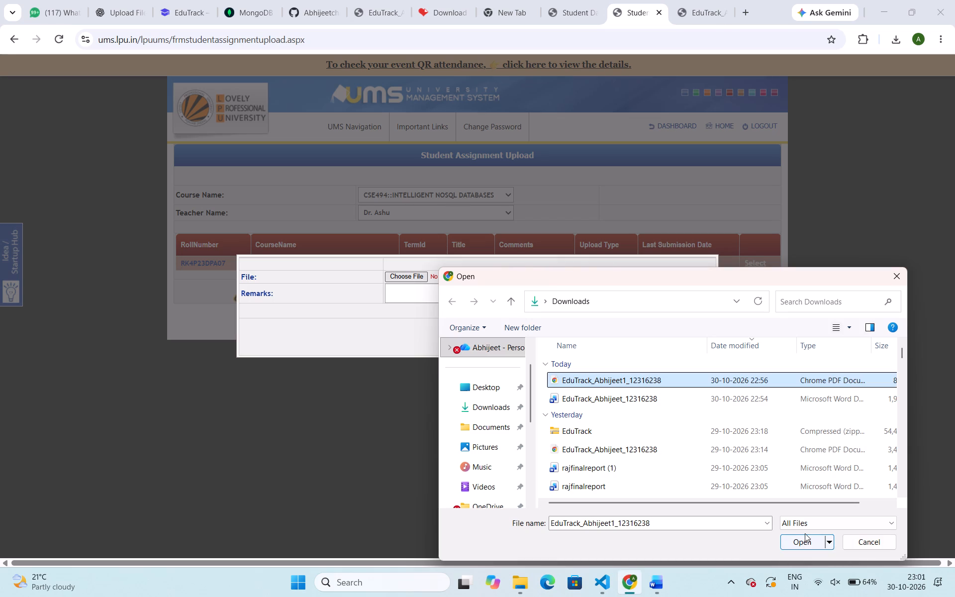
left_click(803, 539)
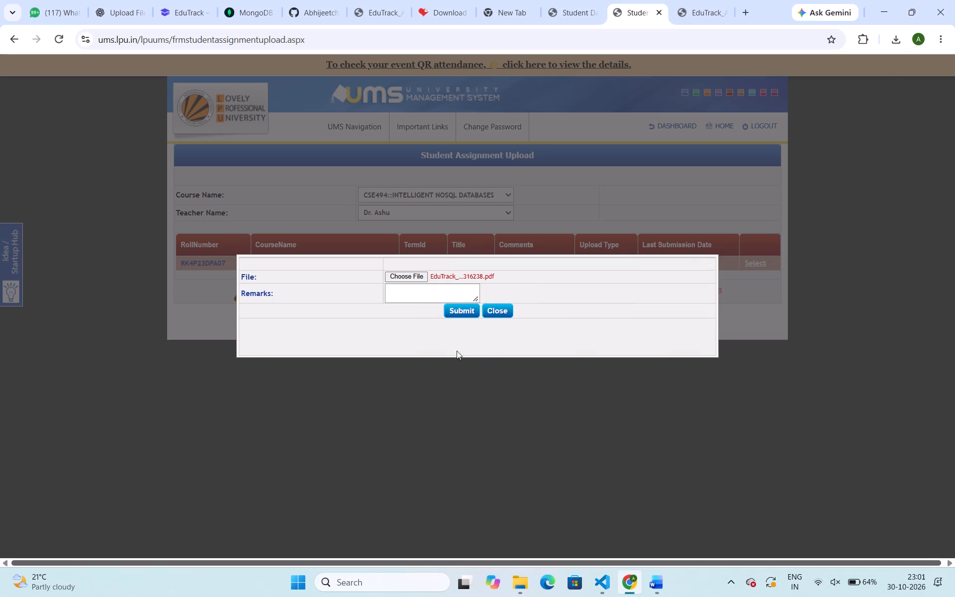
Enter CA2 as the remark and try to submit the project upload.
left_click(406, 295)
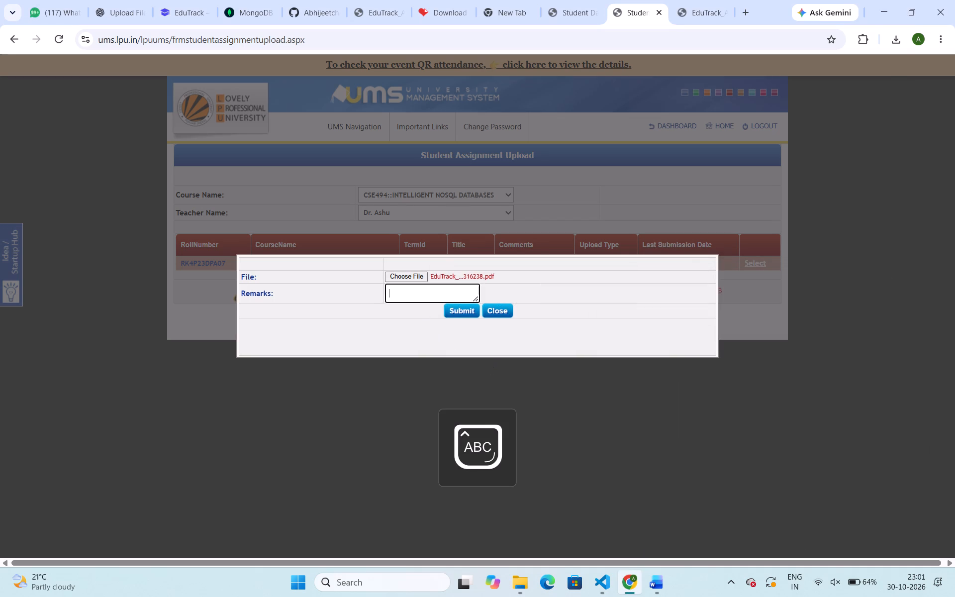
key("2")
left_click(453, 312)
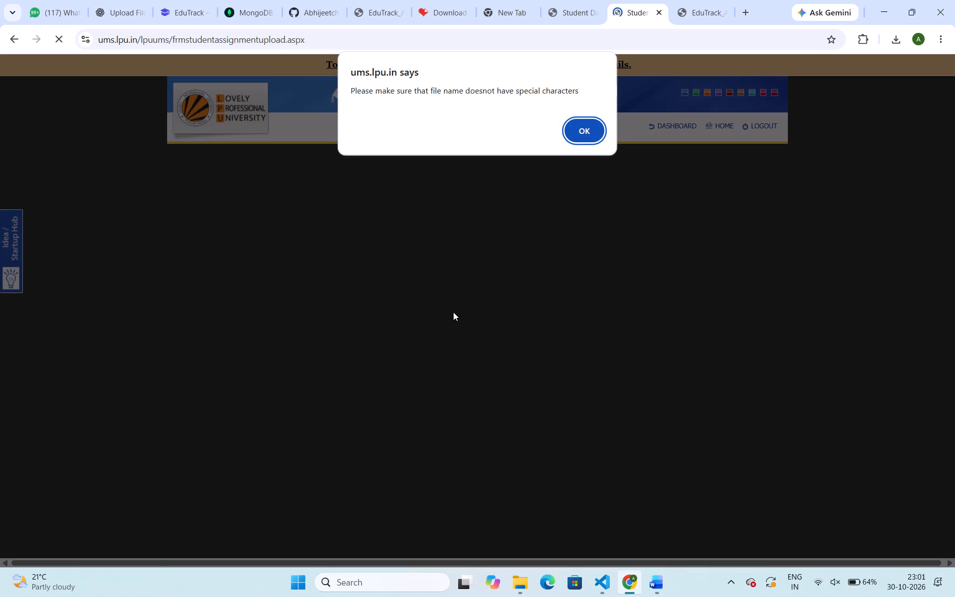
left_click(598, 128)
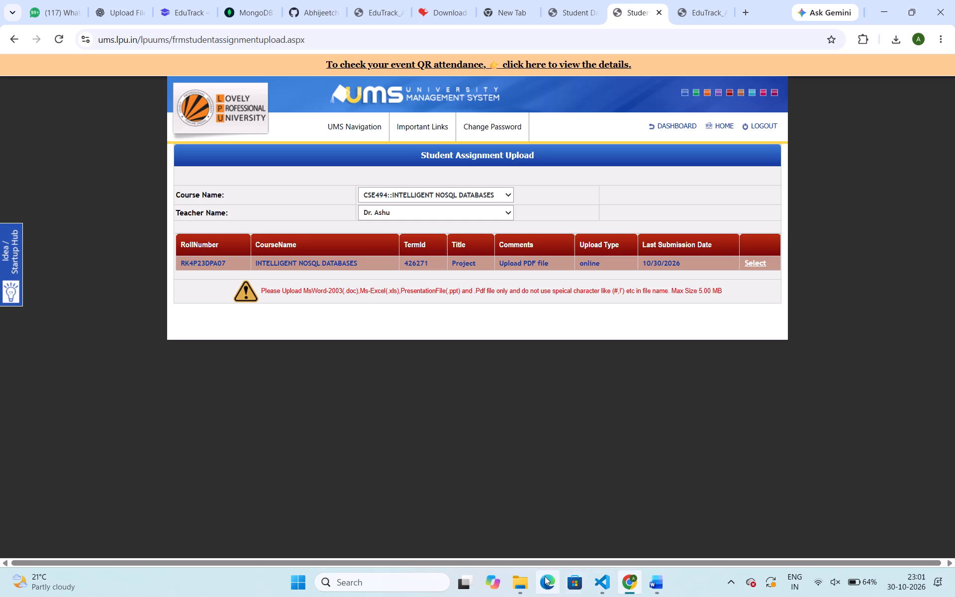
In File Explorer, rename the newly exported EduTrack PDF by removing both underscores and the 1 after the first name.
left_click(526, 584)
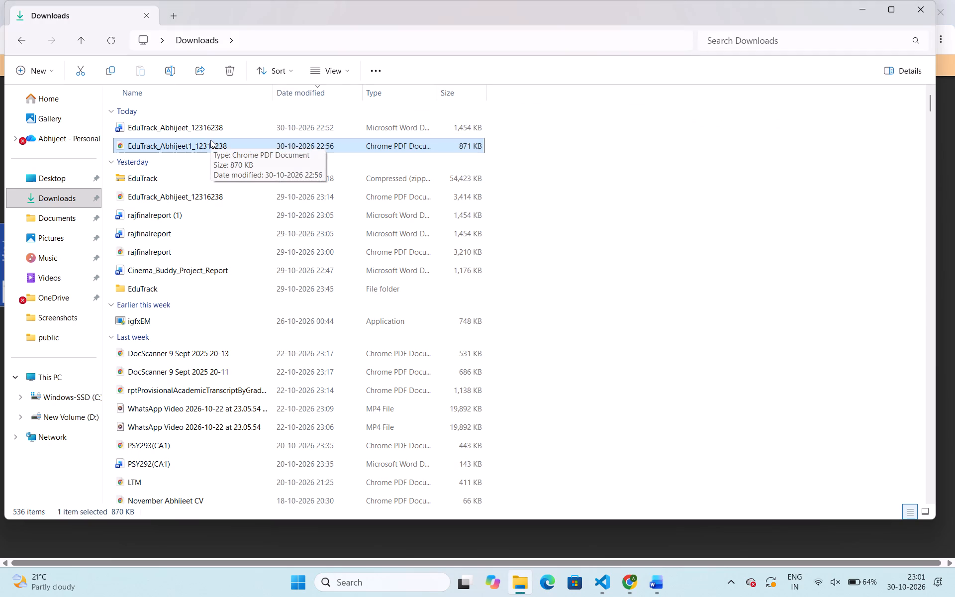
left_click(210, 144)
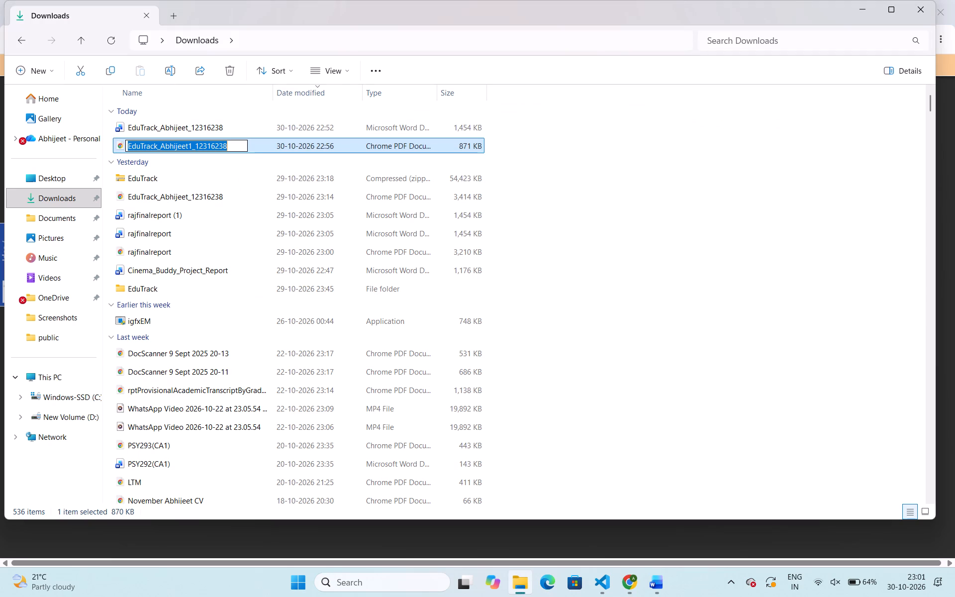
scroll(142, 211, "down", 1)
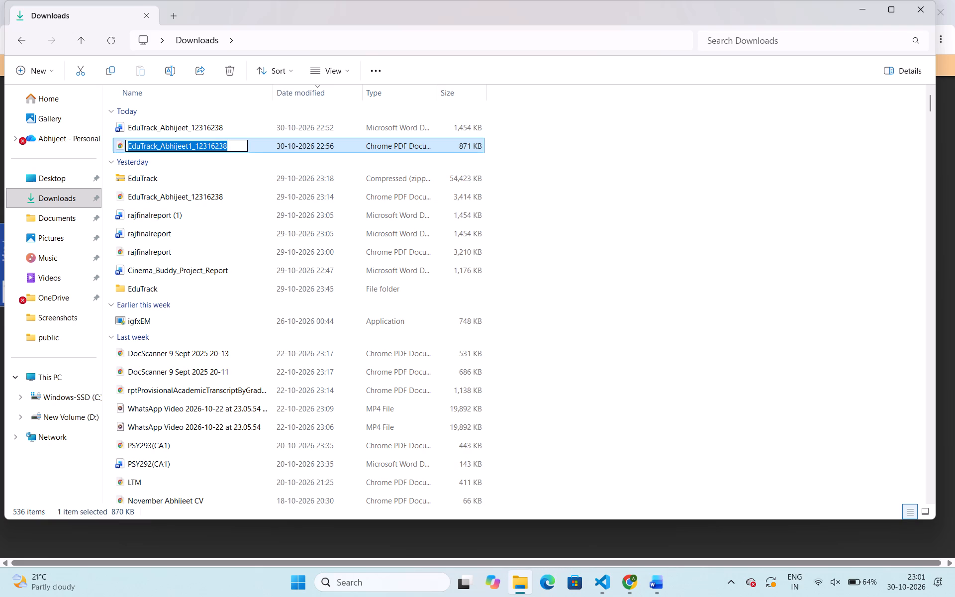
left_click(159, 148)
key("BackSpace")
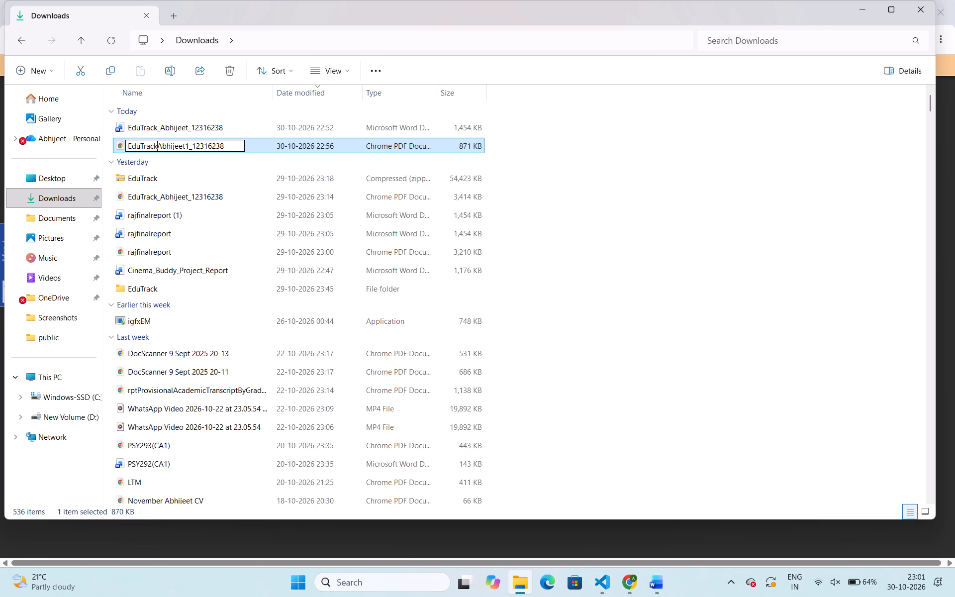
left_click(191, 149)
key("Left")
key("BackSpace")
key("Right")
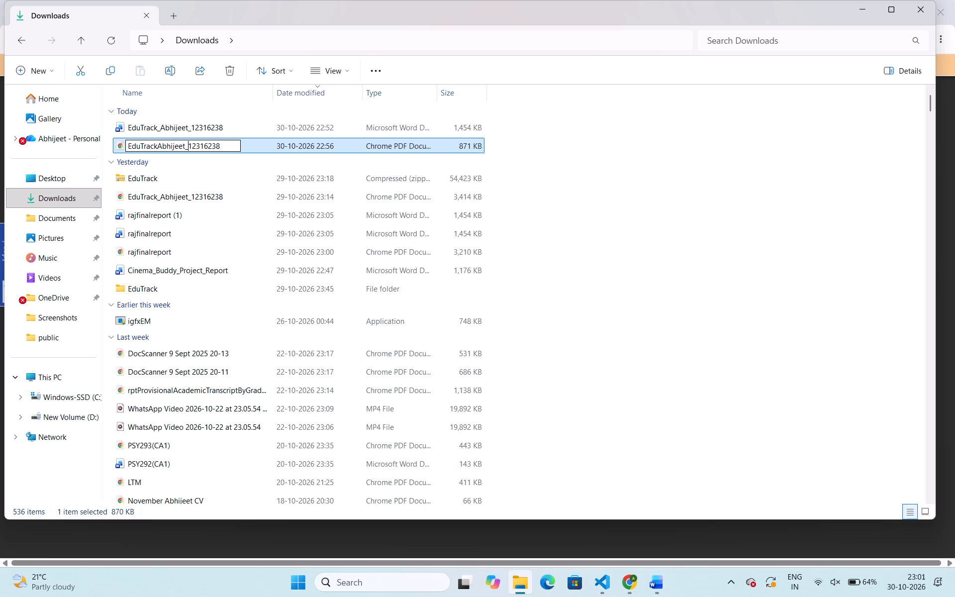
key("BackSpace")
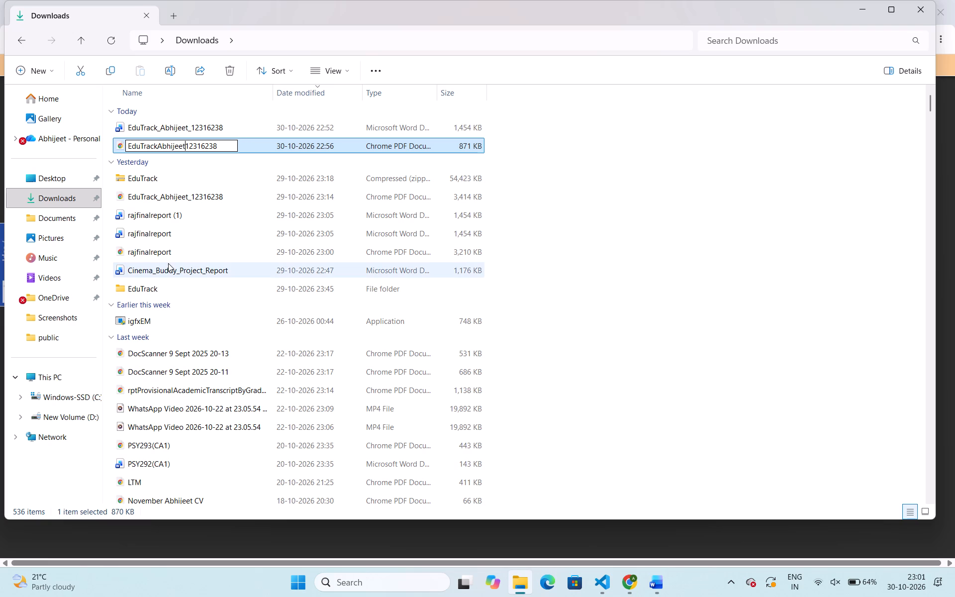
key("Return")
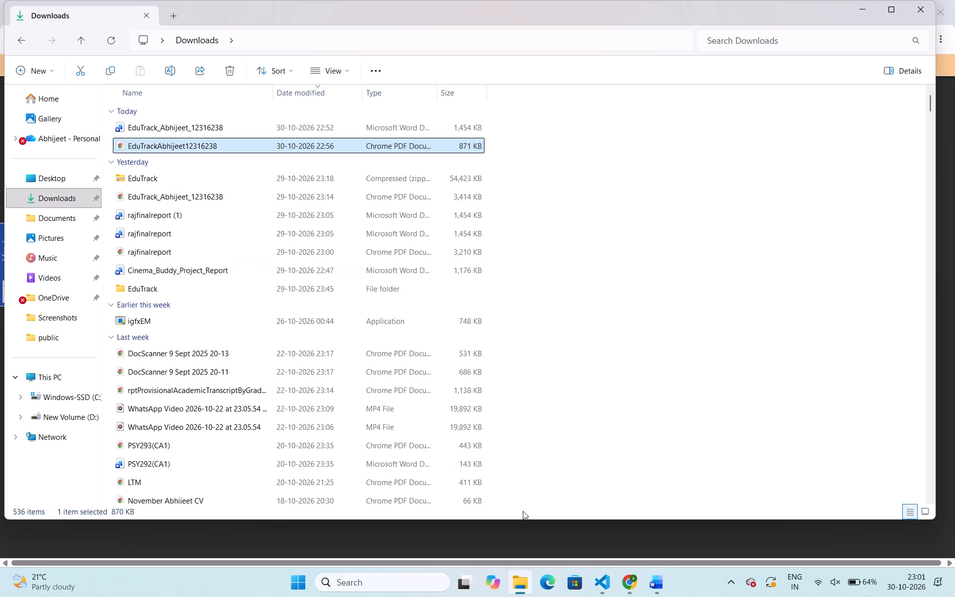
Back in Chrome, attach the renamed EduTrack PDF to the CSE494 project assignment and submit it with the remark CA2.
left_click(630, 575)
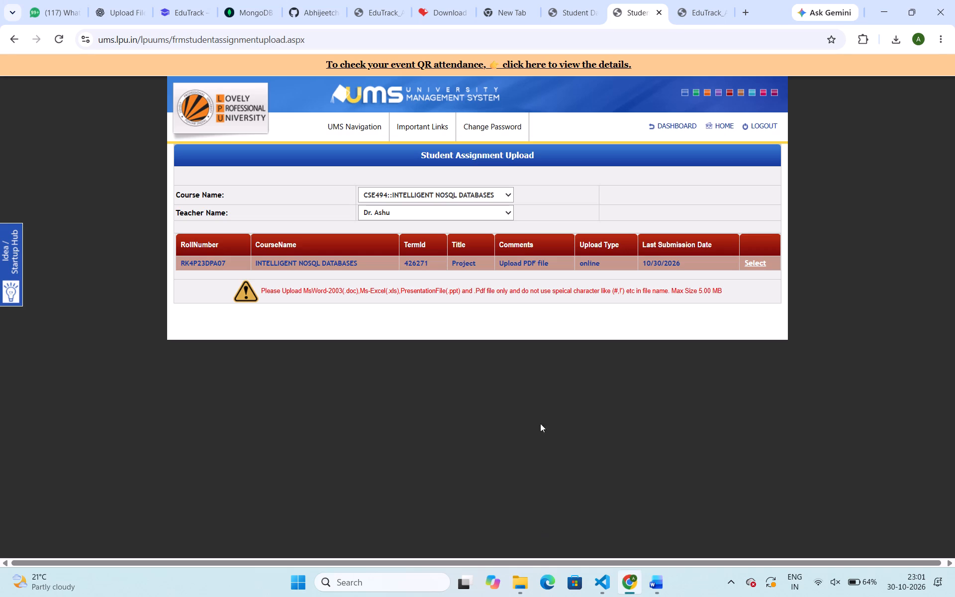
left_click(766, 263)
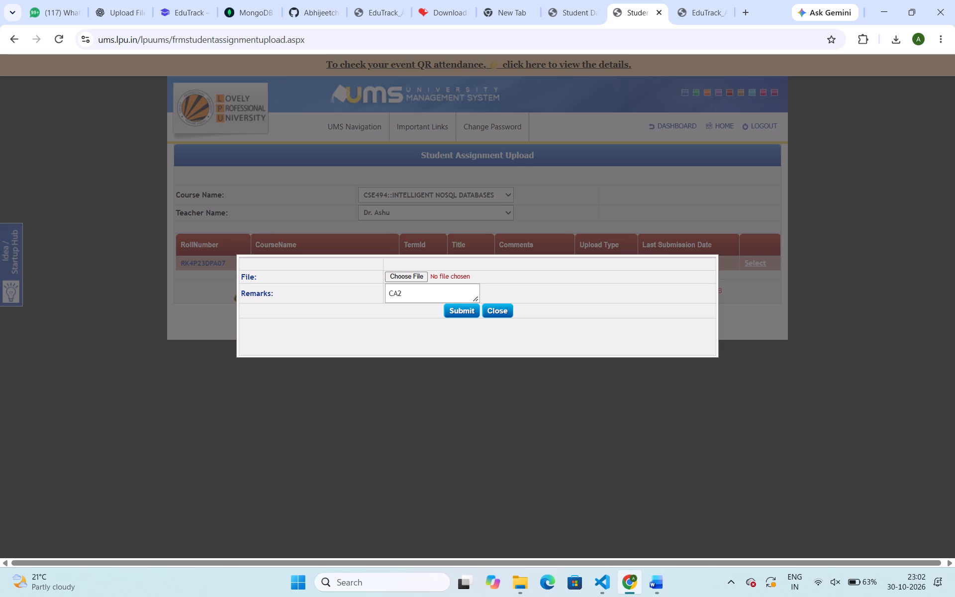
left_click(413, 281)
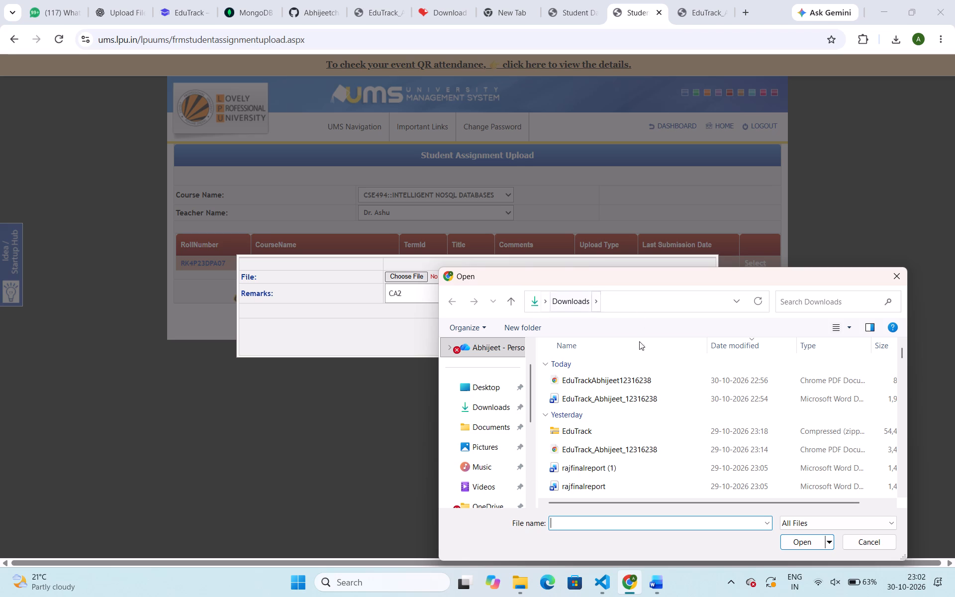
left_click(623, 381)
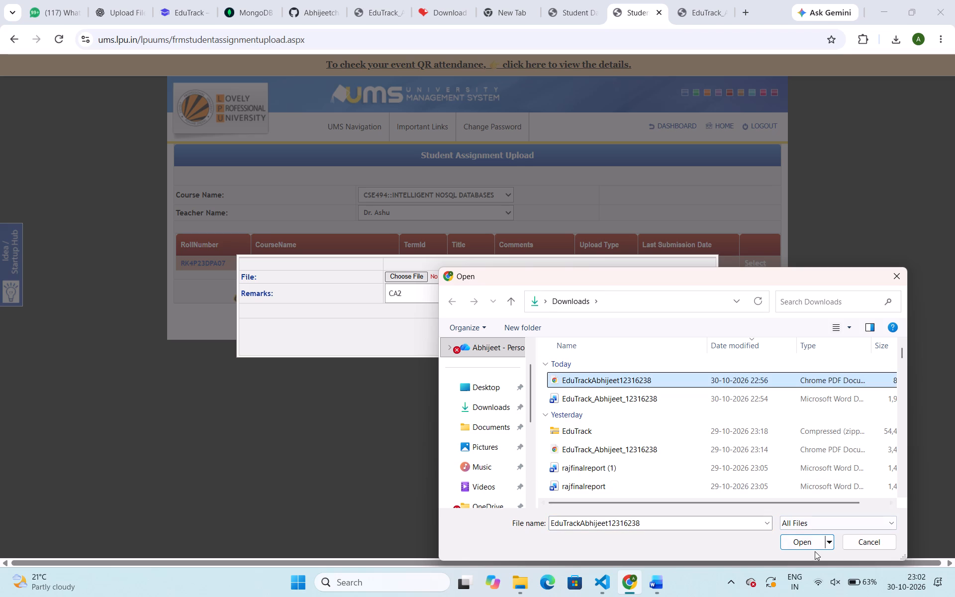
left_click(810, 546)
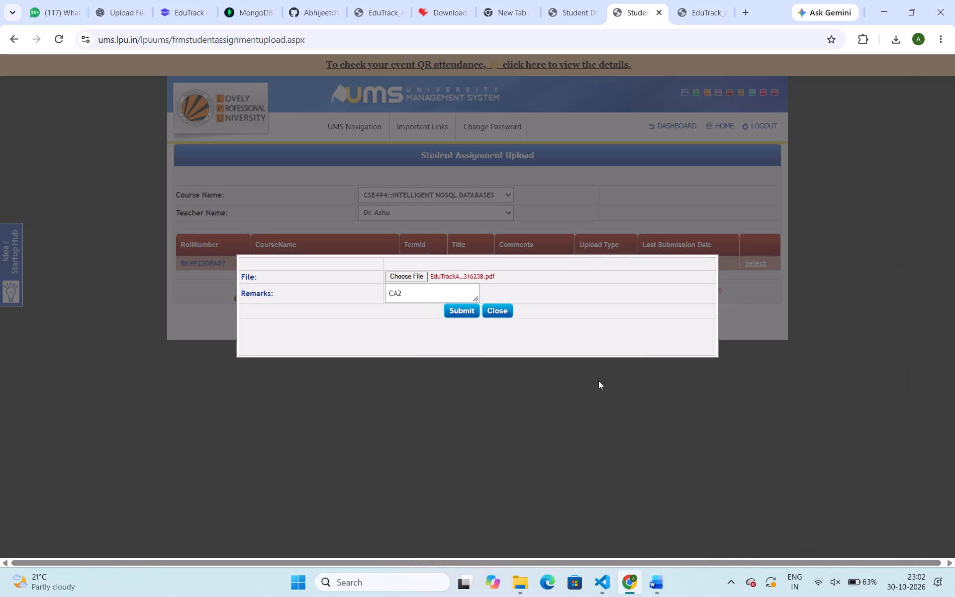
left_click(453, 309)
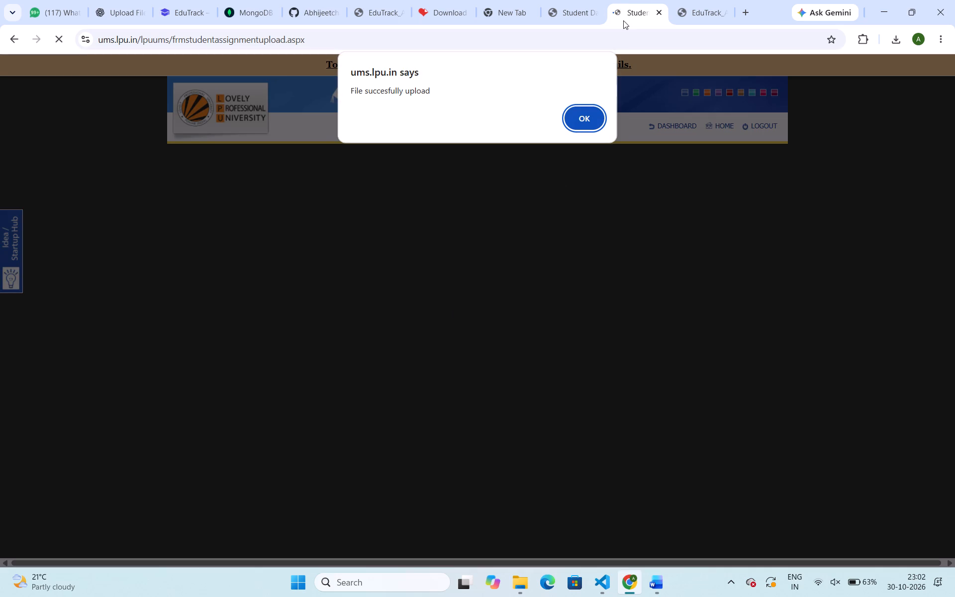
left_click(585, 110)
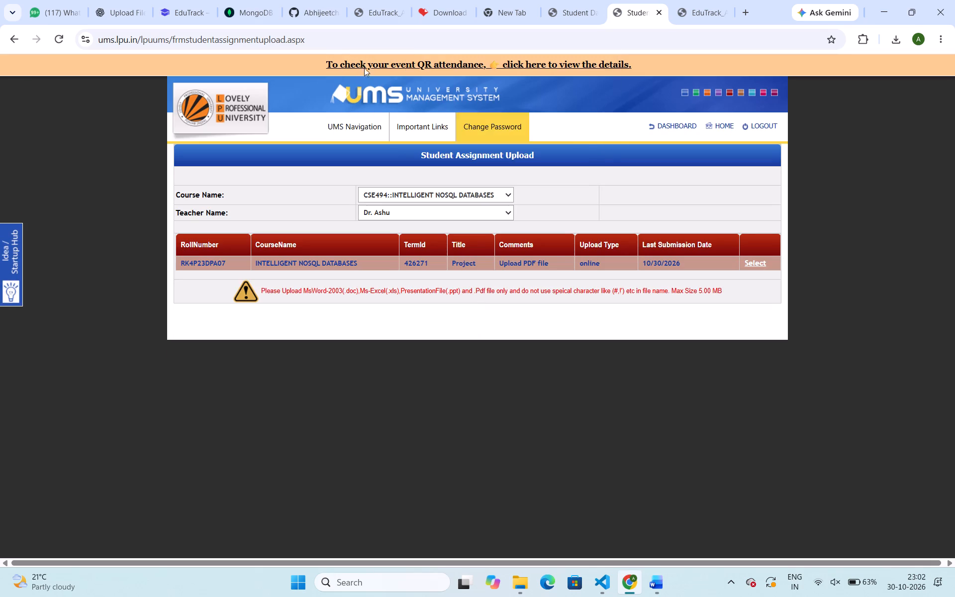
Reload the Student Assignment Upload page.
left_click(61, 38)
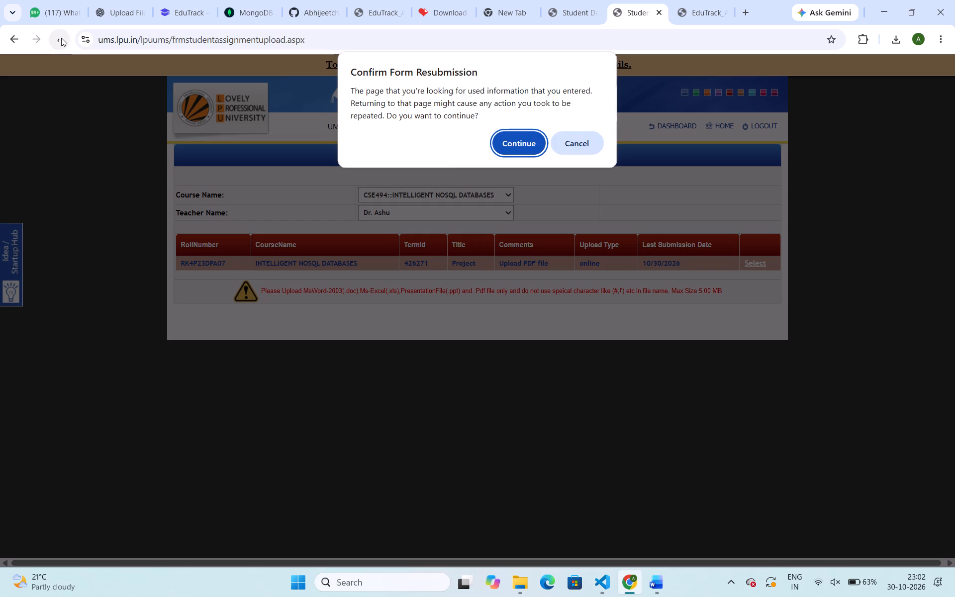
Proceed with the form resubmission to finish reloading the Student Assignment Upload page.
left_click(501, 152)
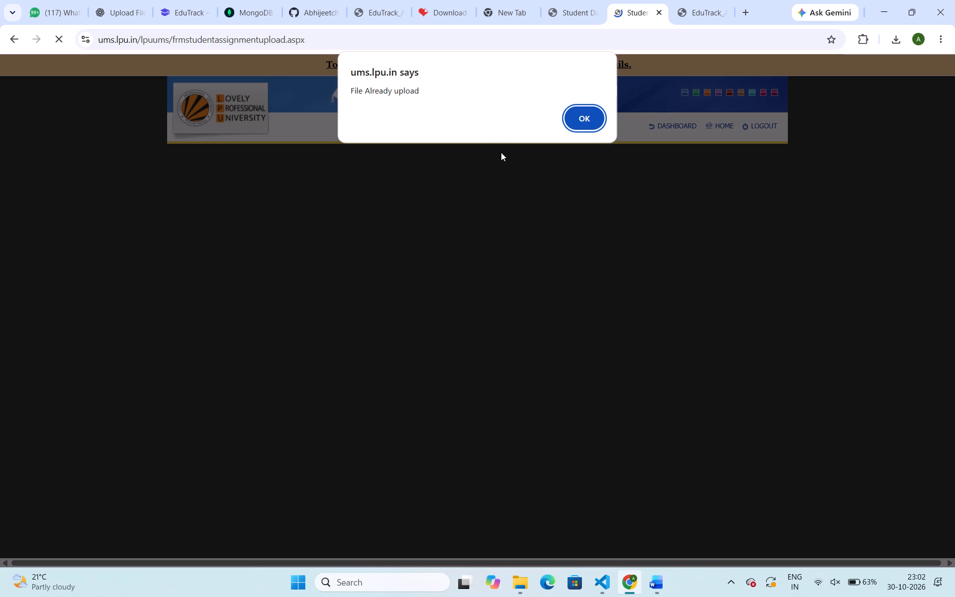
left_click(579, 126)
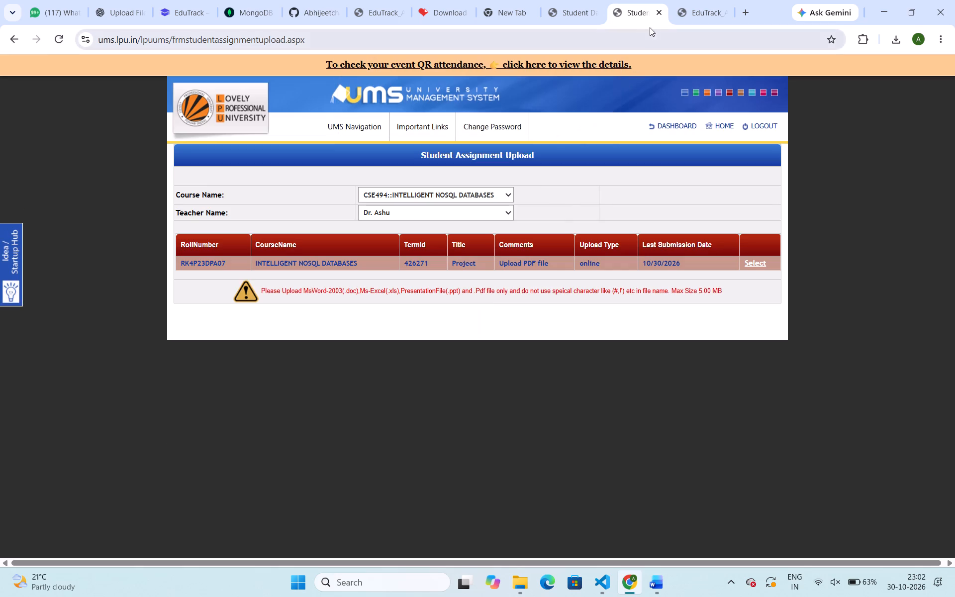
Close the Student Assignment Upload tab and the EduTrack PDF tab beside it.
left_click(659, 12)
left_click(660, 13)
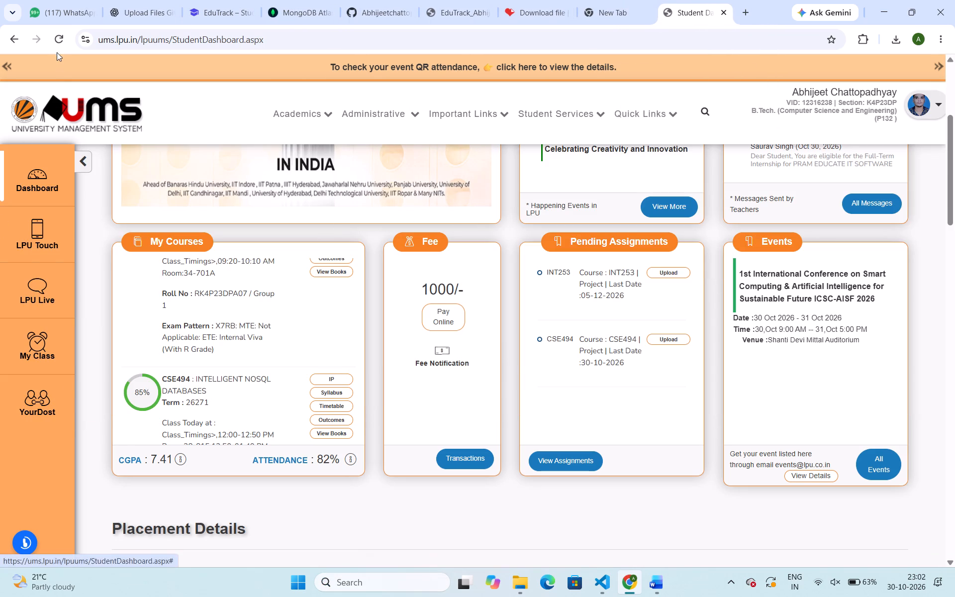
Reload the UMS student dashboard, postpone the Campus Drive Notifications reminder, and check Pending Assignments for CSE494.
left_click(58, 45)
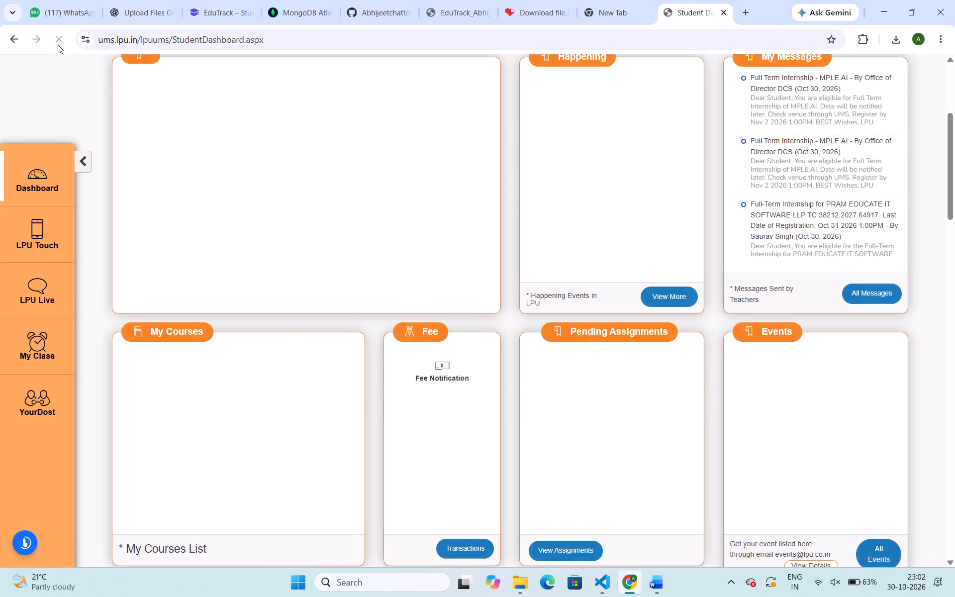
left_click(514, 440)
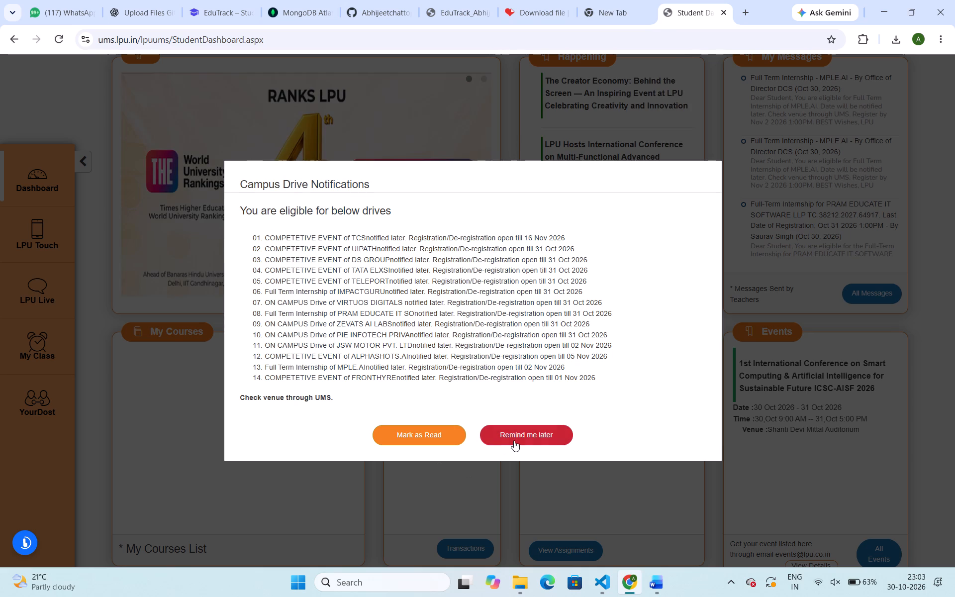
scroll(588, 417, "up", 5)
scroll(588, 417, "down", 5)
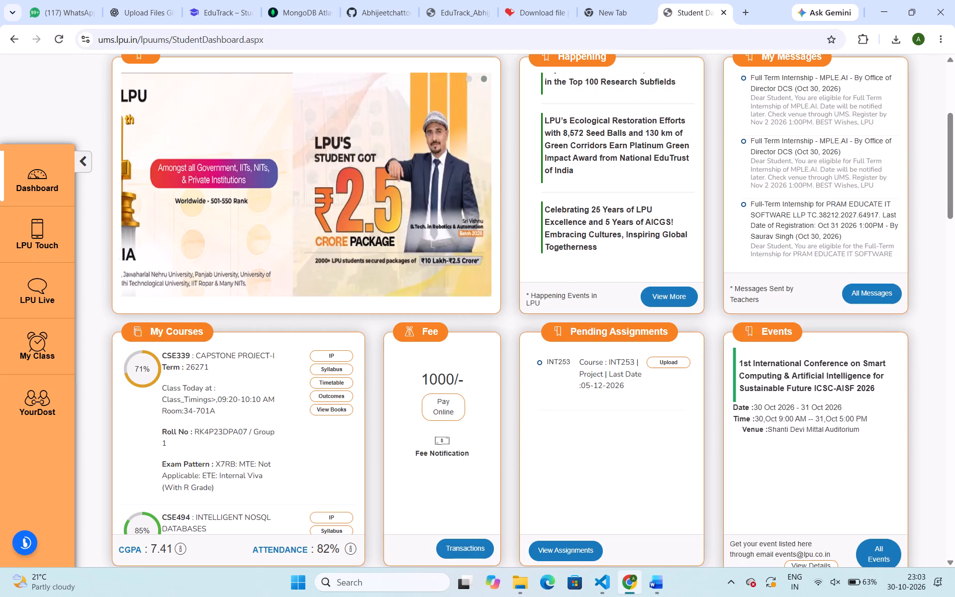
Open web.whatsapp.com in a new browser tab.
left_click(743, 8)
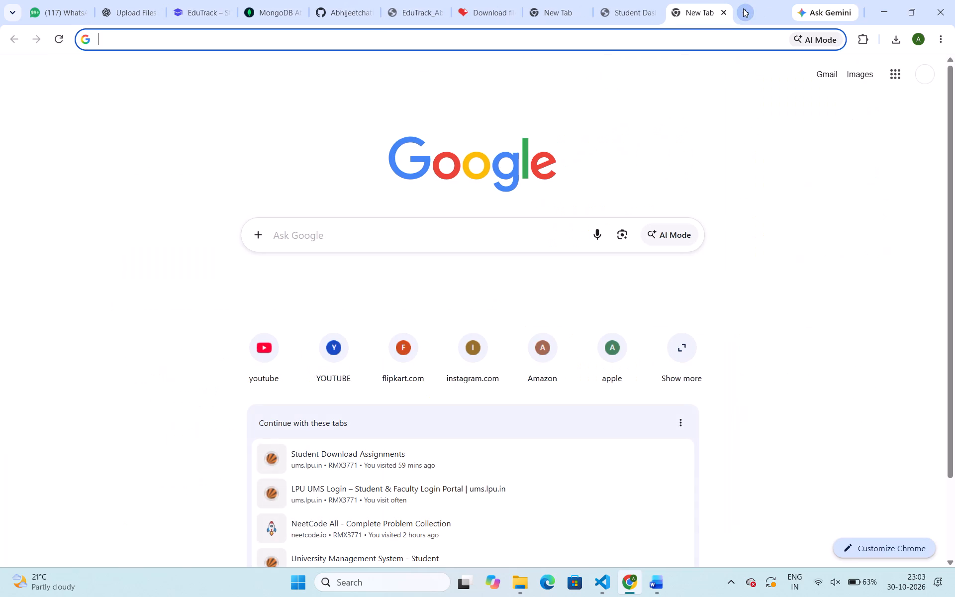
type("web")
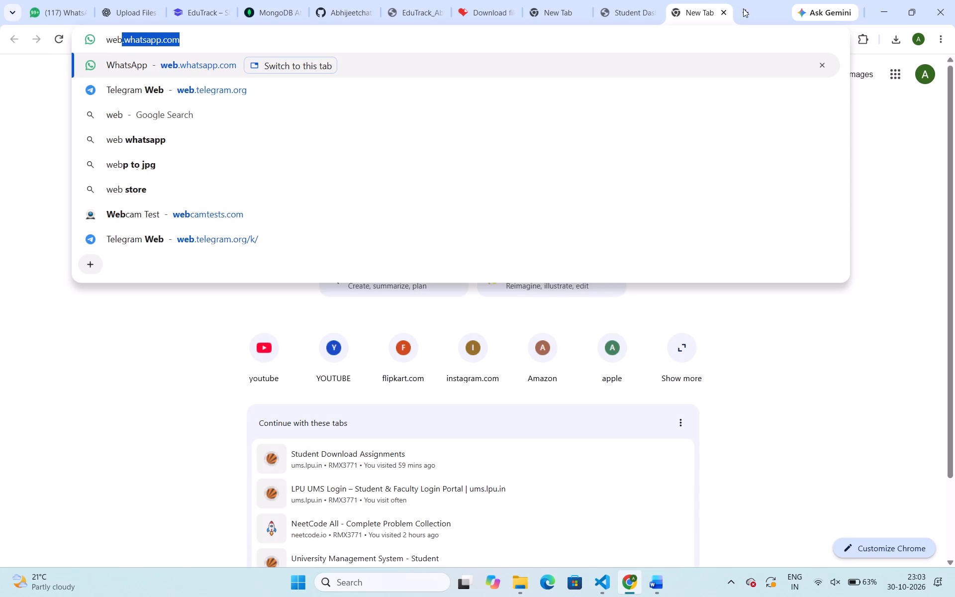